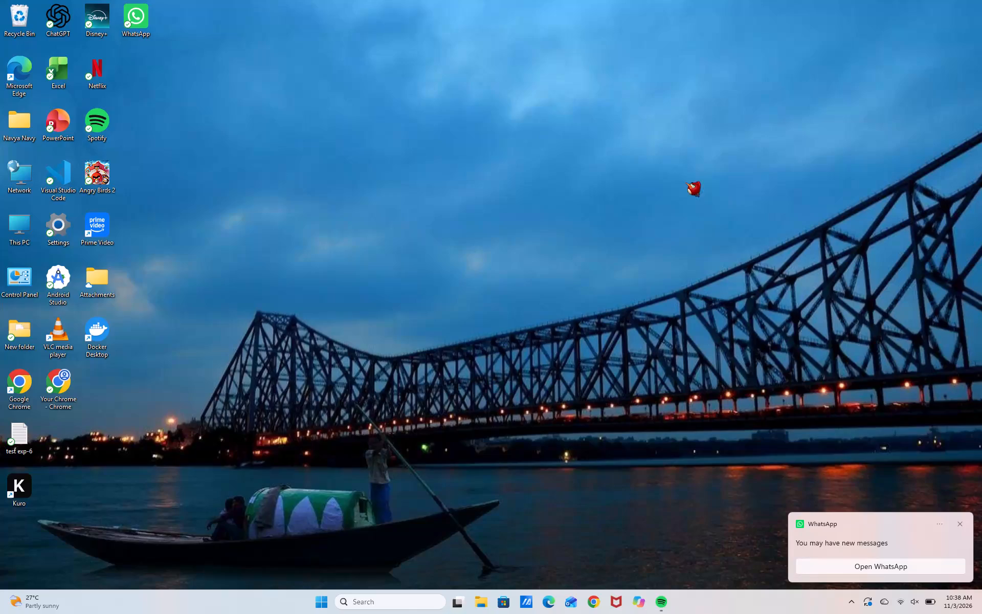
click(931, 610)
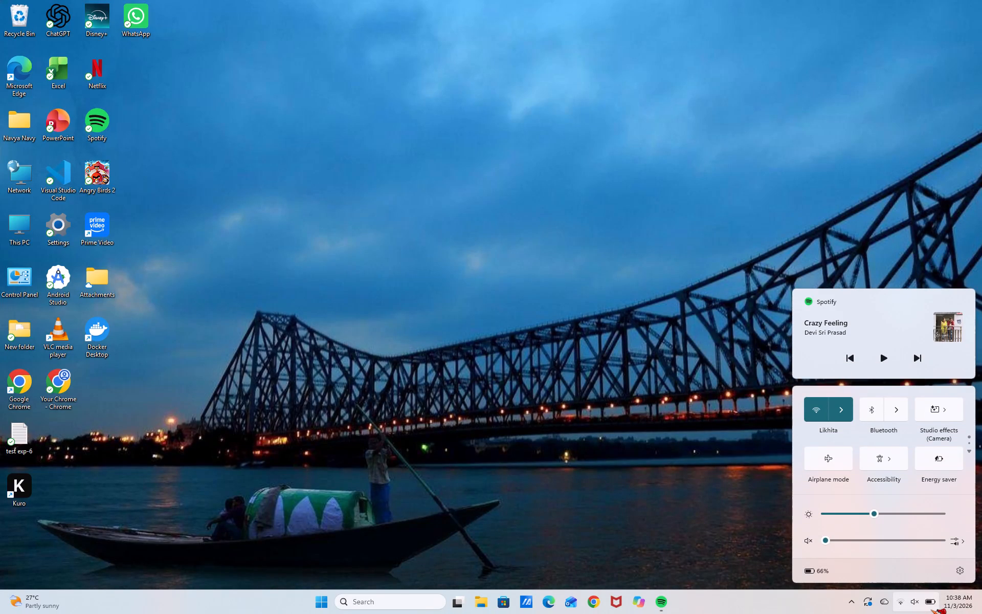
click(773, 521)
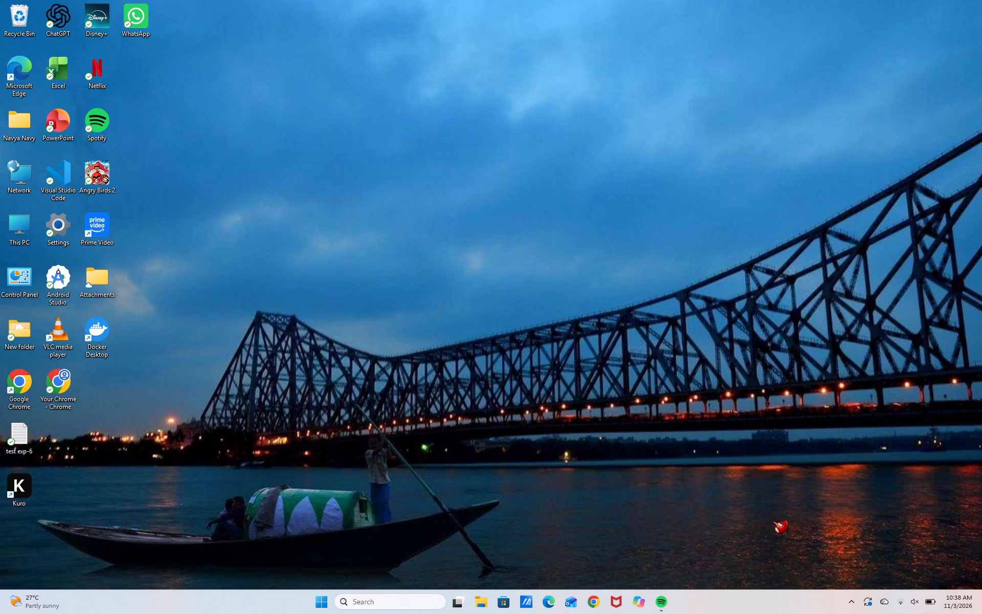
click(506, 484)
Dismiss the WhatsApp new-messages notification and return to the clear desktop.
click(314, 604)
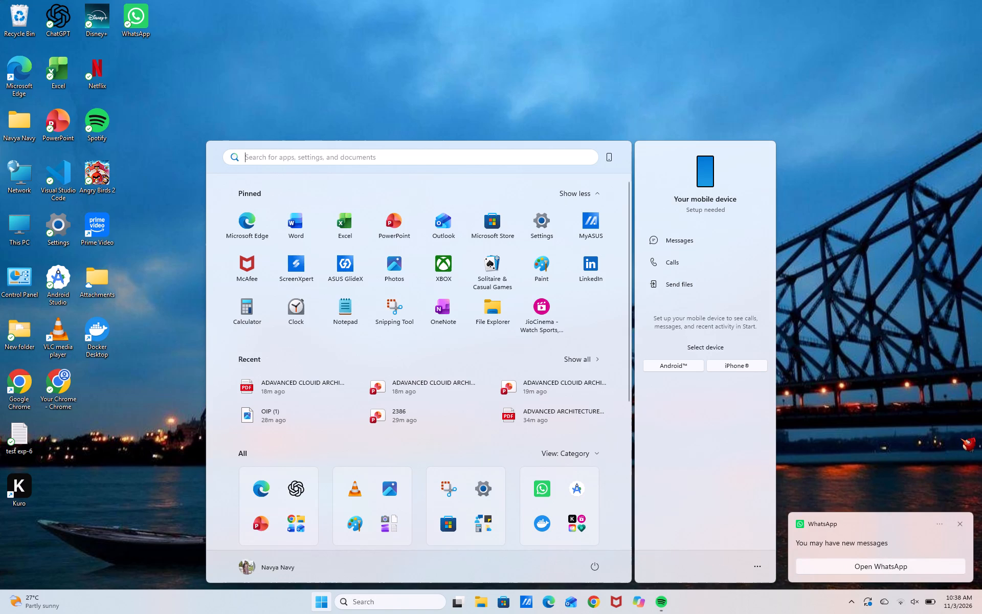
click(963, 528)
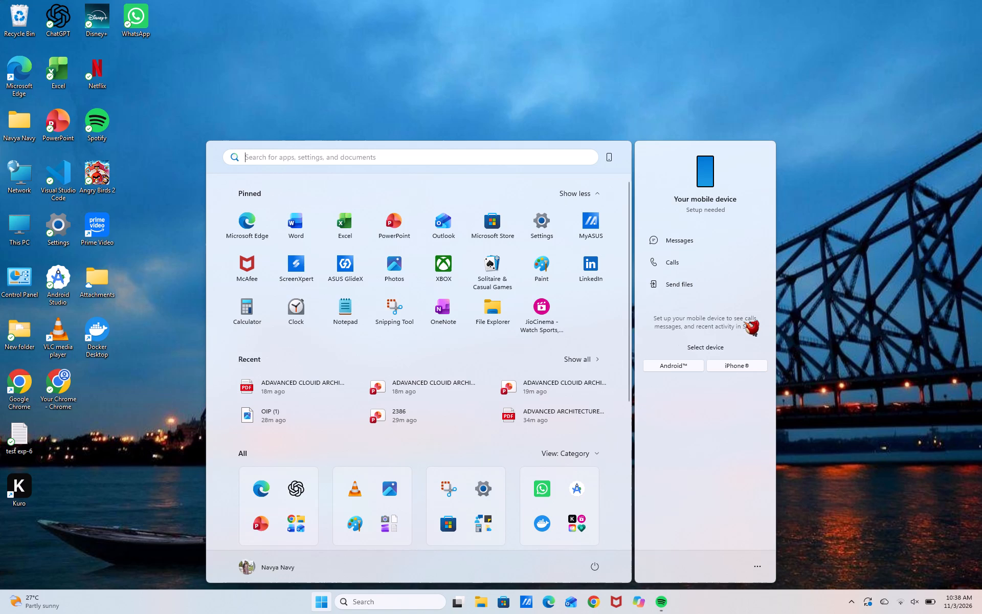
click(887, 297)
click(472, 318)
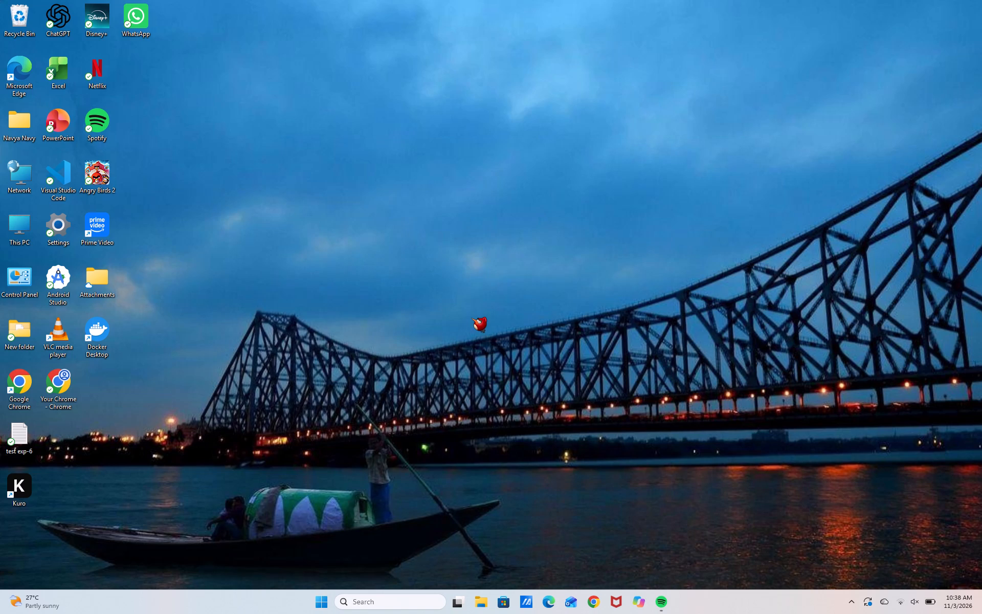
Refresh the desktop.
right_click(499, 248)
right_click(568, 364)
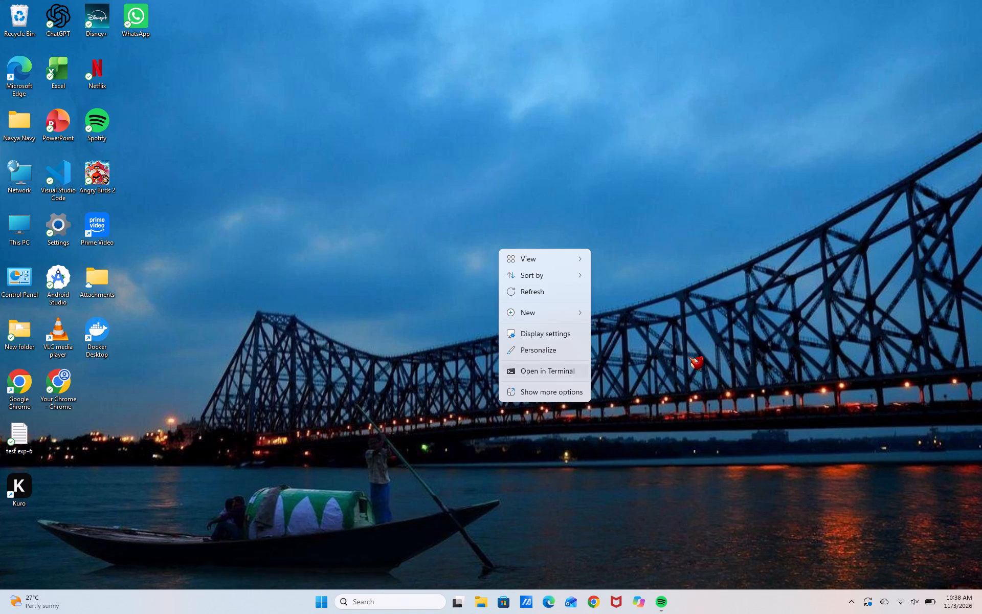
click(689, 358)
click(689, 358)
right_click(689, 358)
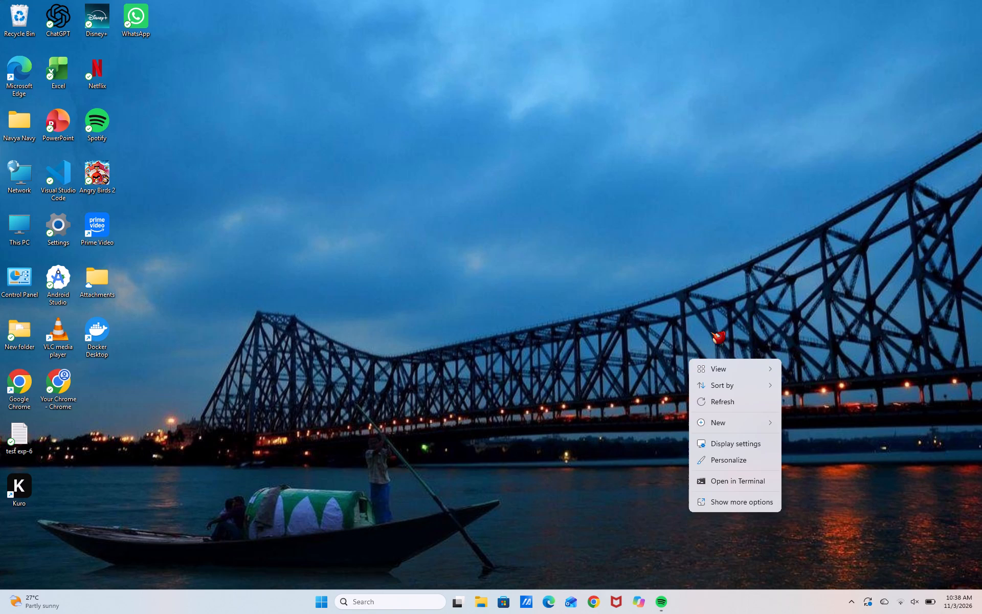
click(734, 403)
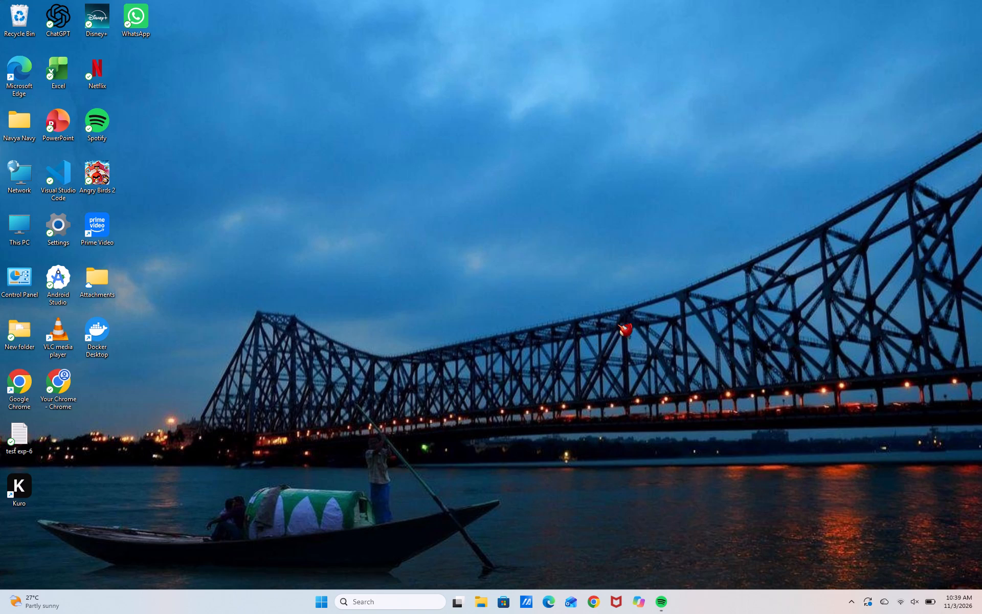
Launch PowerPoint from the desktop.
click(331, 610)
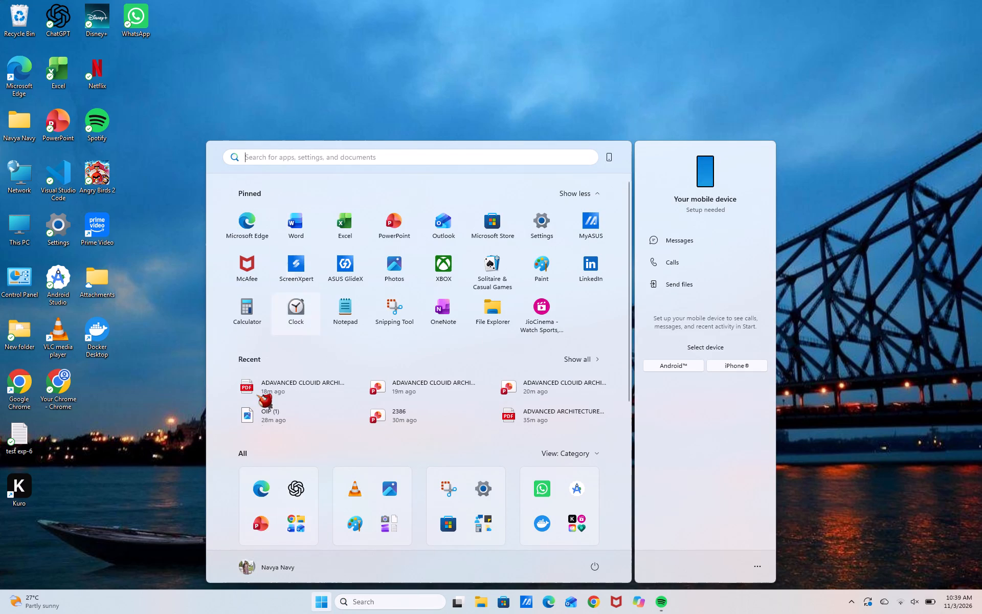
click(256, 524)
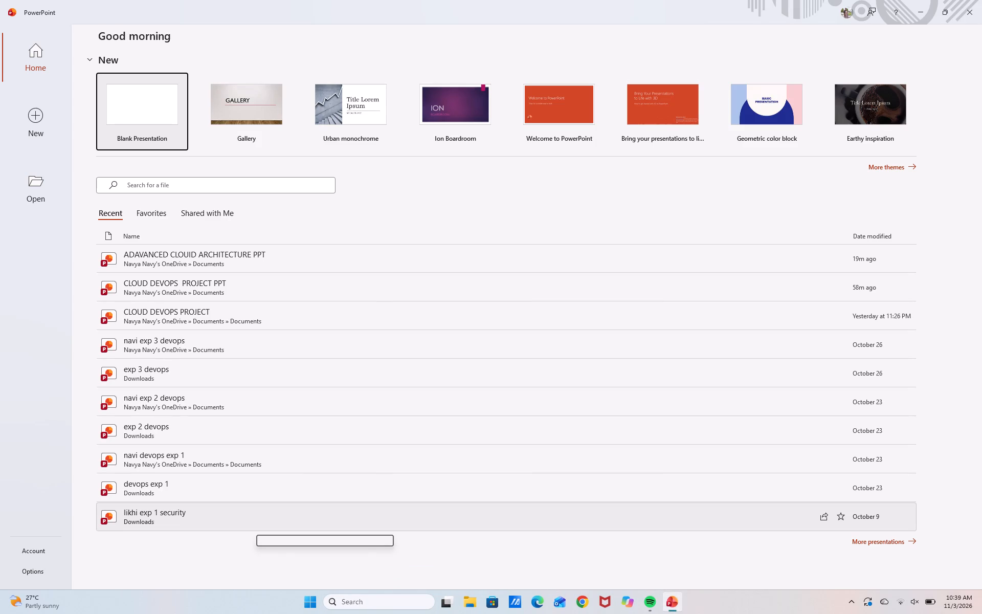
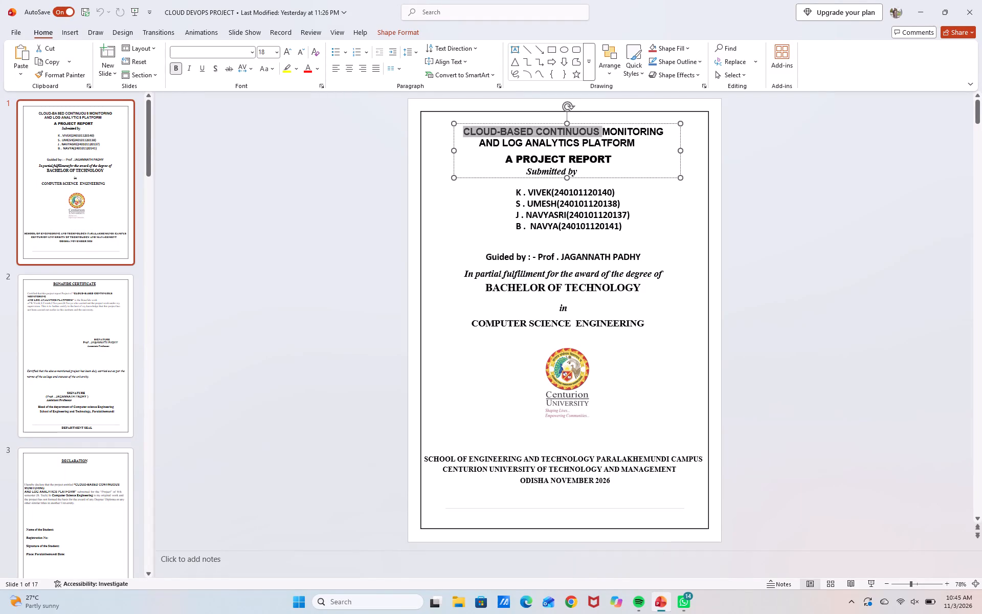
Select the two-line title "CLOUD-BASED CONTINUOUS MONITORING AND LOG ANALYTICS PLATFORM" on the cover slide in PowerPoint.
drag(573, 127, 626, 145)
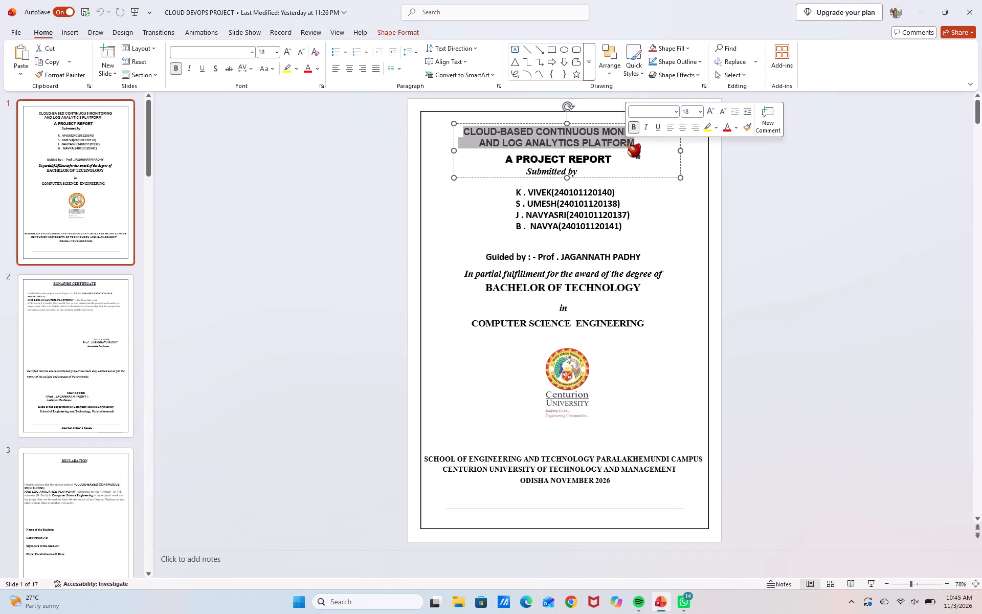
click(674, 113)
click(868, 257)
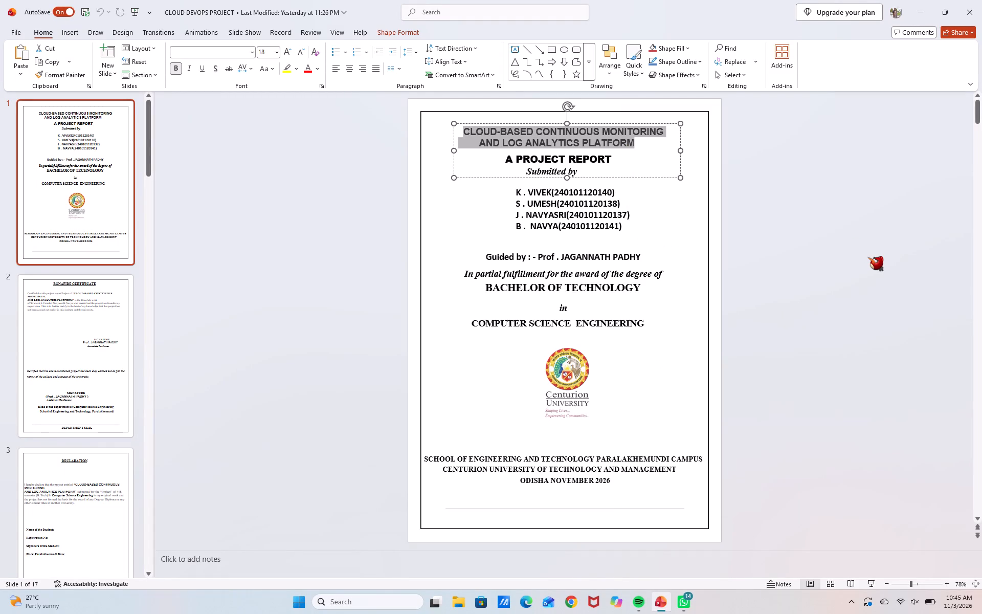
Replace the selected cover-page title on slide 1 with the copied title "REAL-TIME IoT DATA PROCESSING AND MONITORING PLATFORM USING AWS".
key(BackSpace)
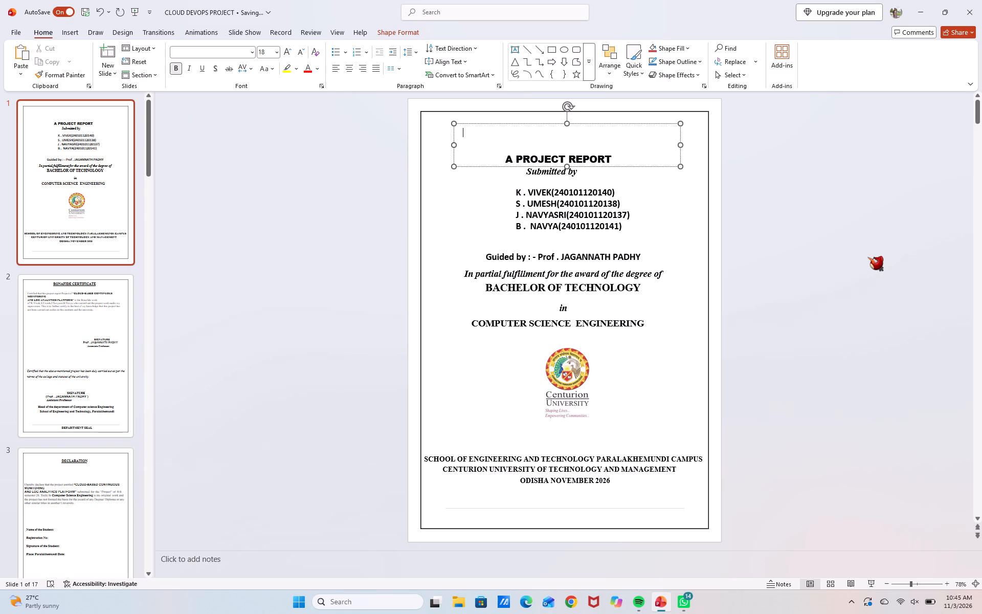
key(ctrl+v)
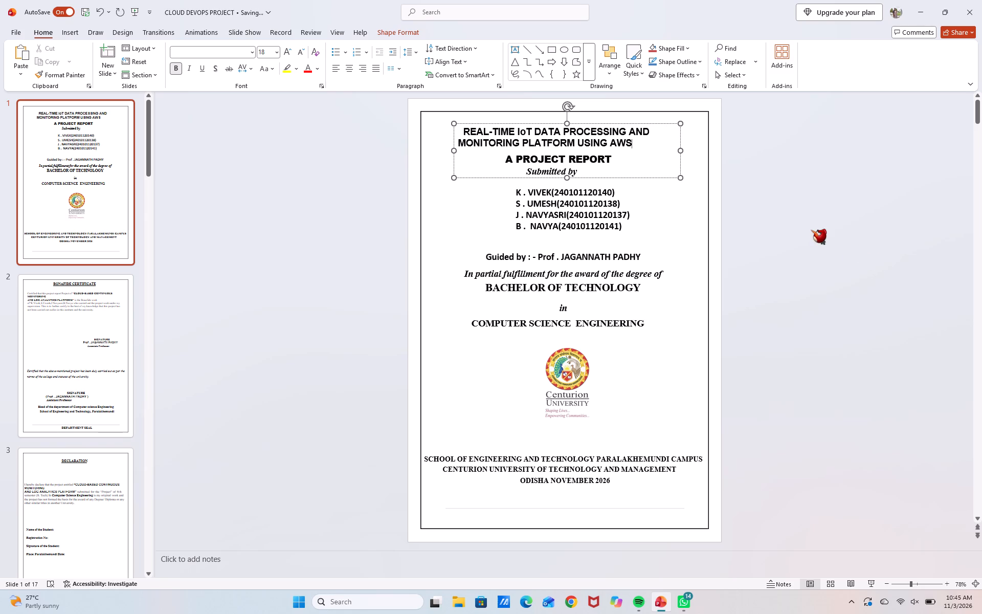
Insert seven spaces before "MONITORING" in the cover title to indent its second line.
key(Left)
key(Left)
key(Left)
key(Left)
key(Left)
key(Left)
key(Left)
key(Left)
key(Left)
key(Left)
key(Left)
key(Left)
key(Left)
key(Left)
key(Left)
key(Left)
key(Left)
key(Left)
key(Left)
key(Left)
key(Left)
key(Left)
key(Left)
key(Left)
key(Left)
key(Left)
key(Left)
key(Left)
key(Left)
key(Left)
key(Right)
key(space)
key(space)
key(space)
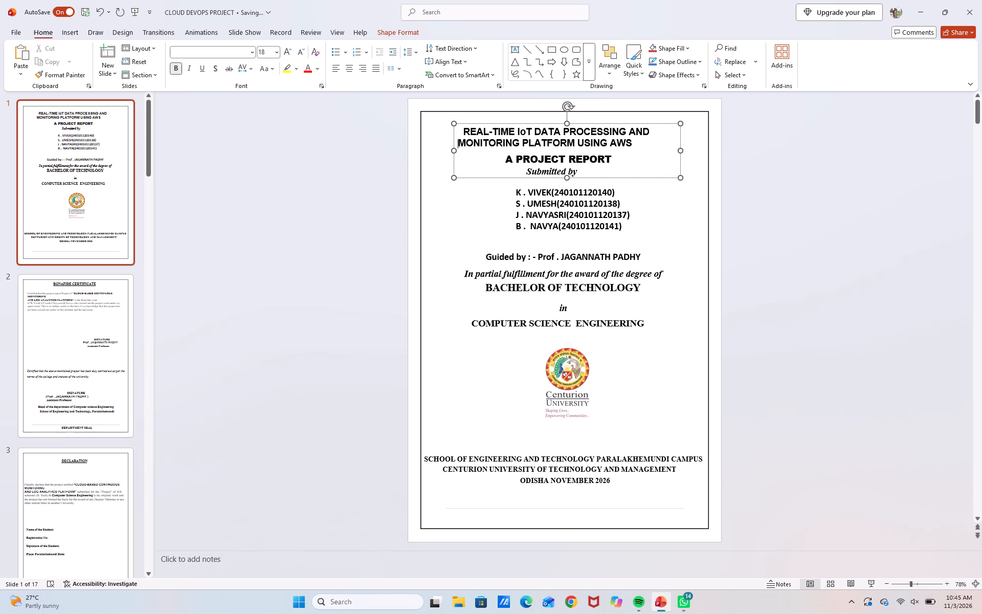
key(space)
key(space)
key(space)
key(space)
click(798, 156)
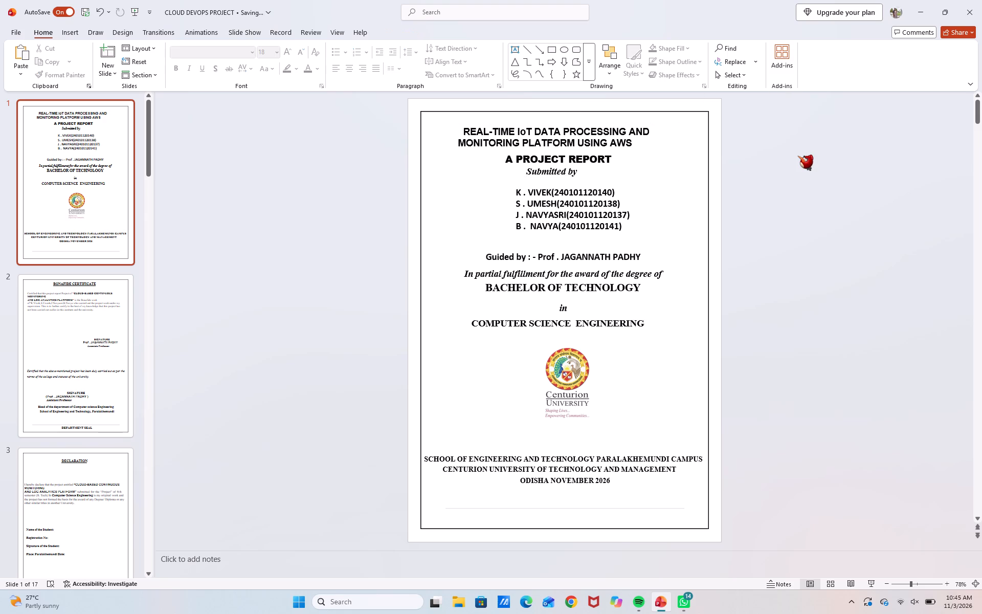
Resize the cover title's text box, extending its right edge outward and pulling its left edge inward to shift the title right.
click(575, 146)
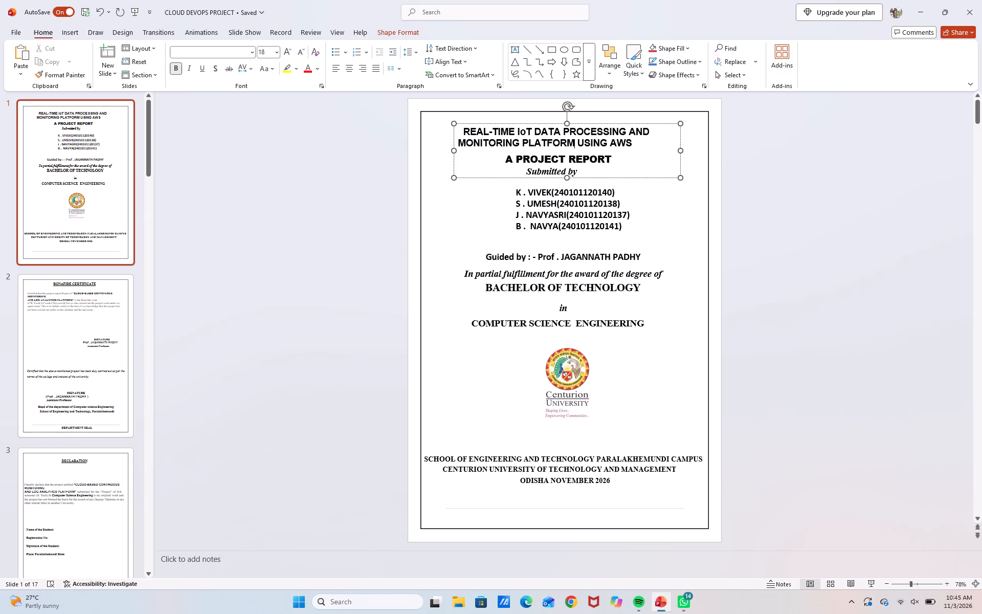
drag(684, 151, 695, 149)
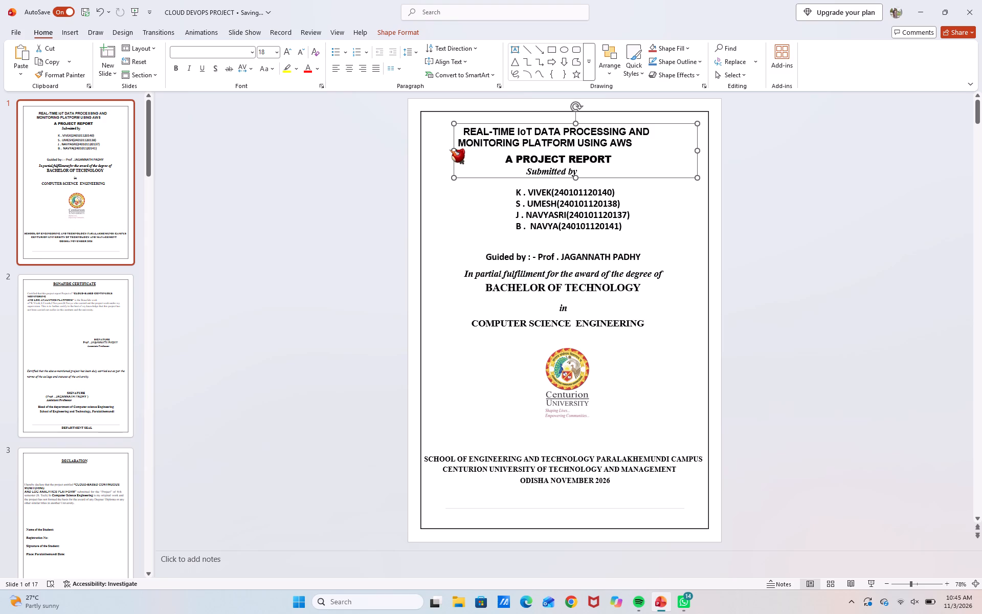
drag(453, 150, 466, 151)
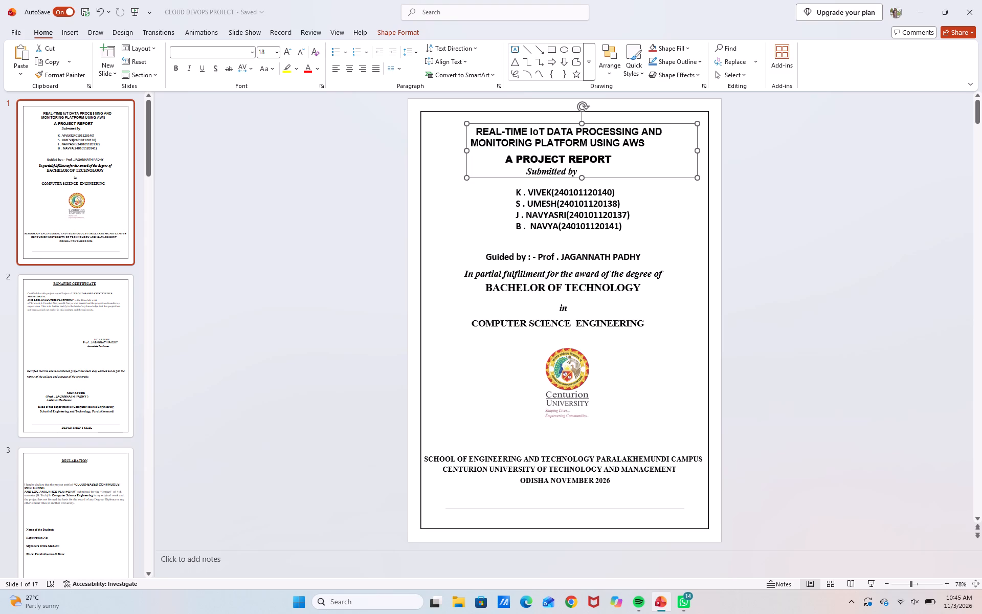
click(763, 259)
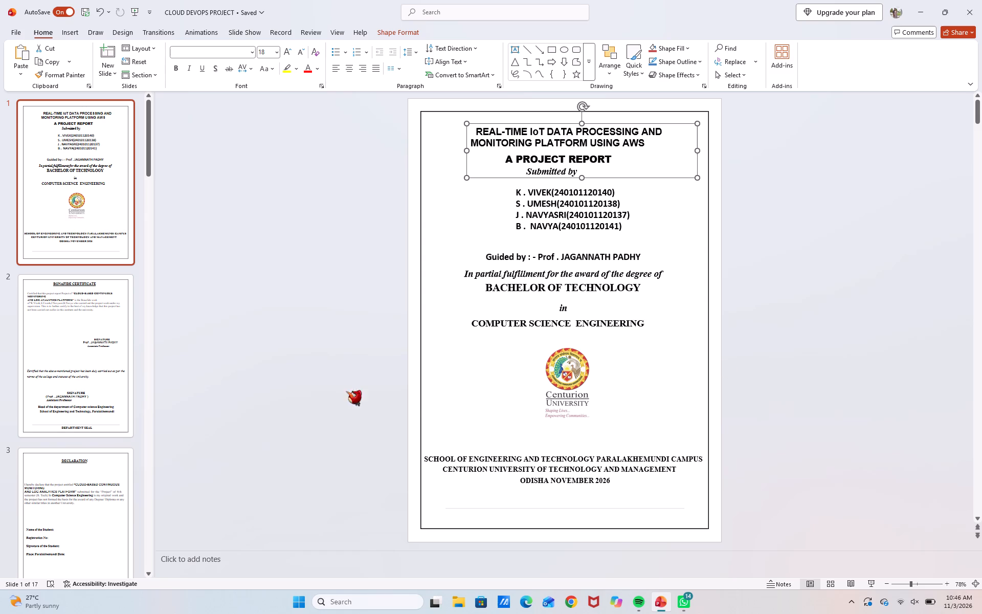
Delete the old title "CLOUD-BASED CONTINUOUS MONITORING AND LOG ANALYTICS PLATFORM" between the quotation marks in slide 2's Bonafide Certificate paragraph.
click(106, 328)
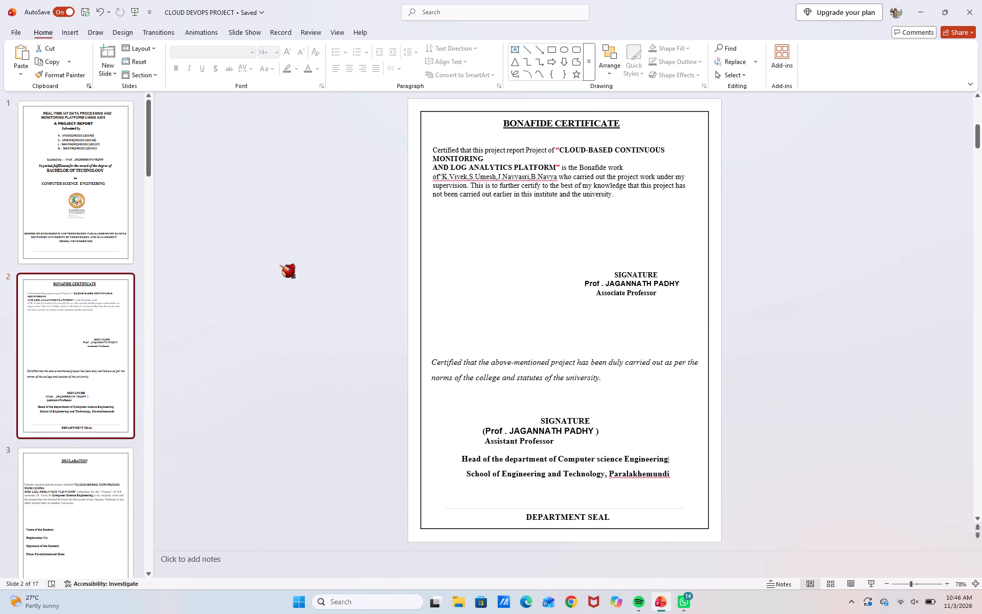
click(560, 151)
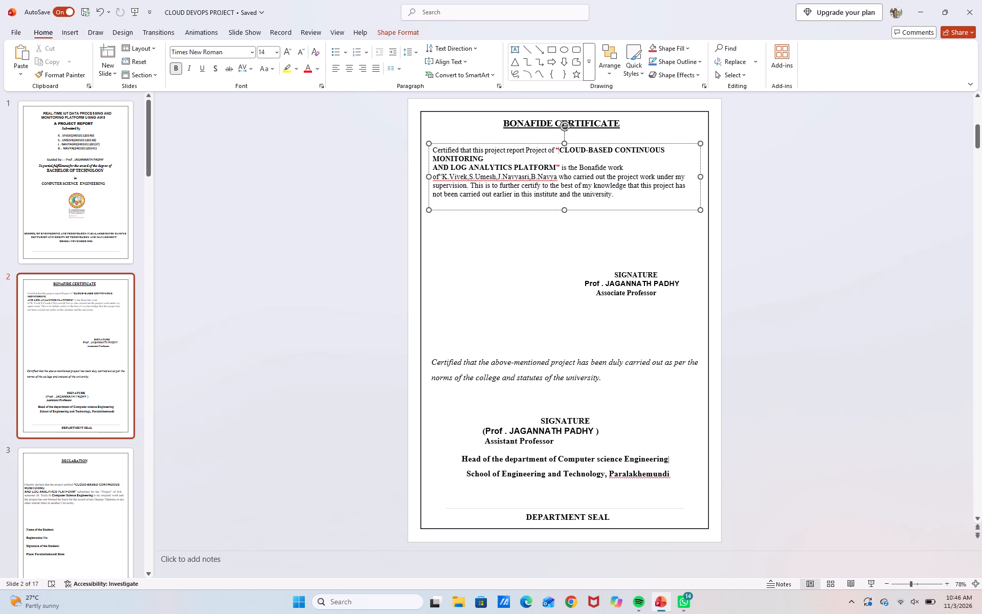
drag(559, 149, 647, 156)
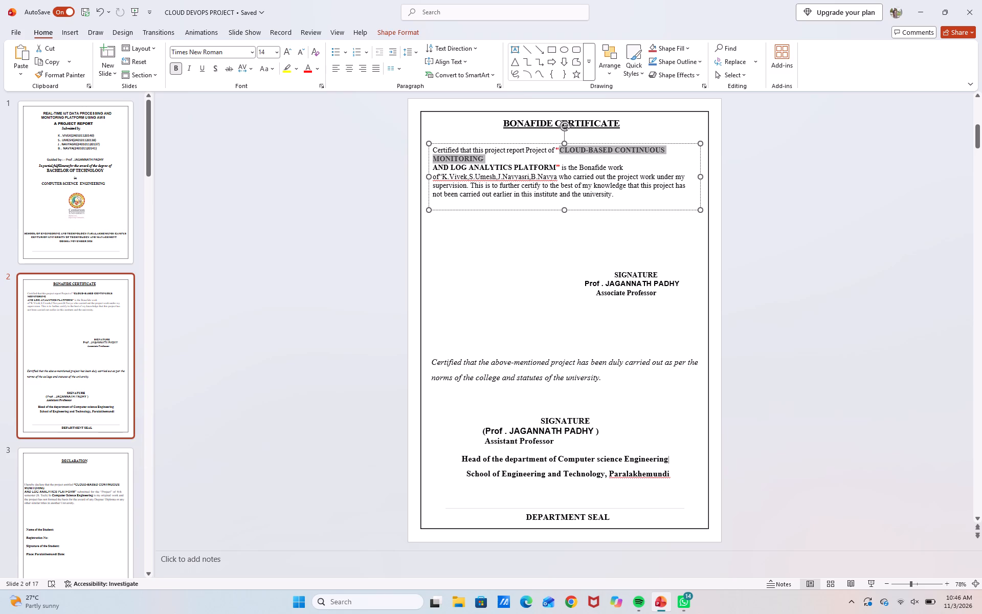
drag(647, 156, 651, 168)
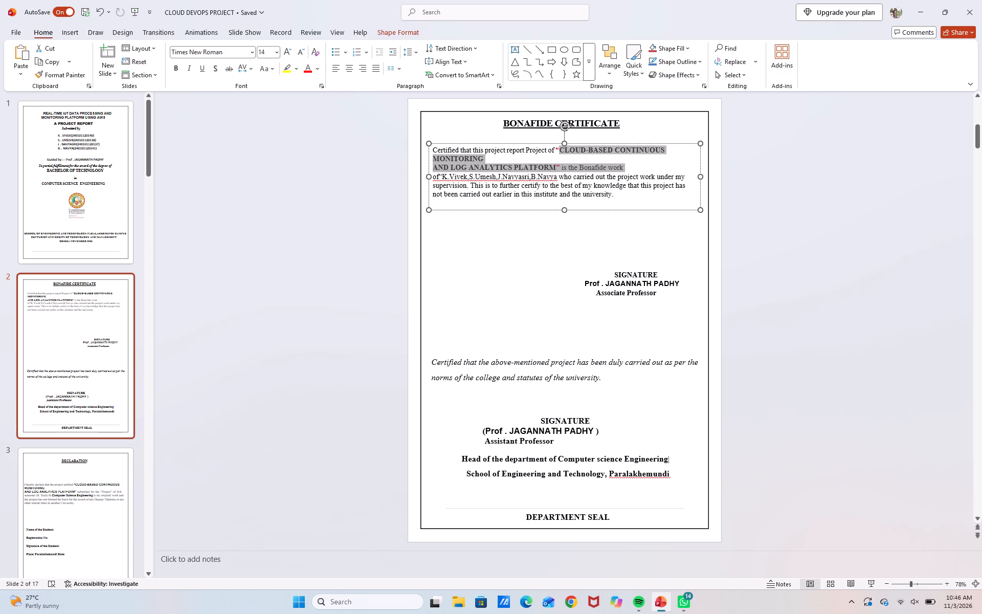
drag(651, 168, 557, 171)
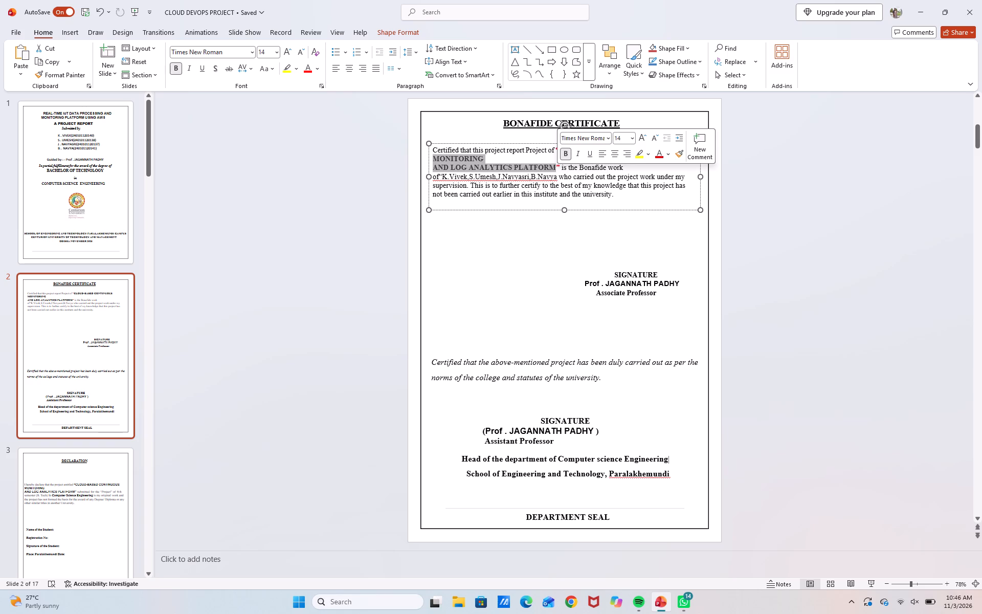
key(BackSpace)
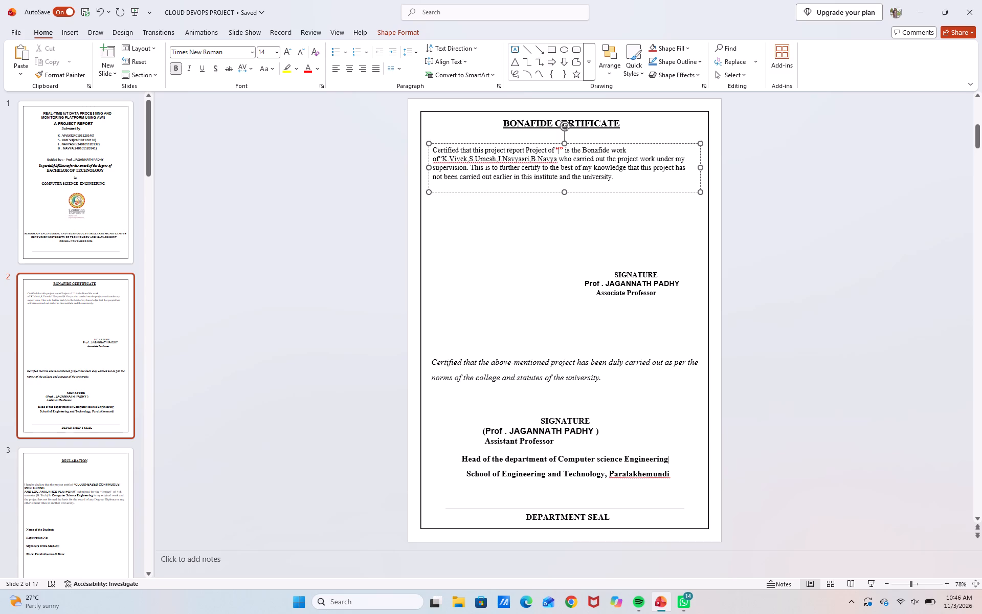
Copy the "REAL-TIME IoT DATA PROCESSING AND MONITORING PLATFORM USING AWS" title from slide 1.
click(101, 210)
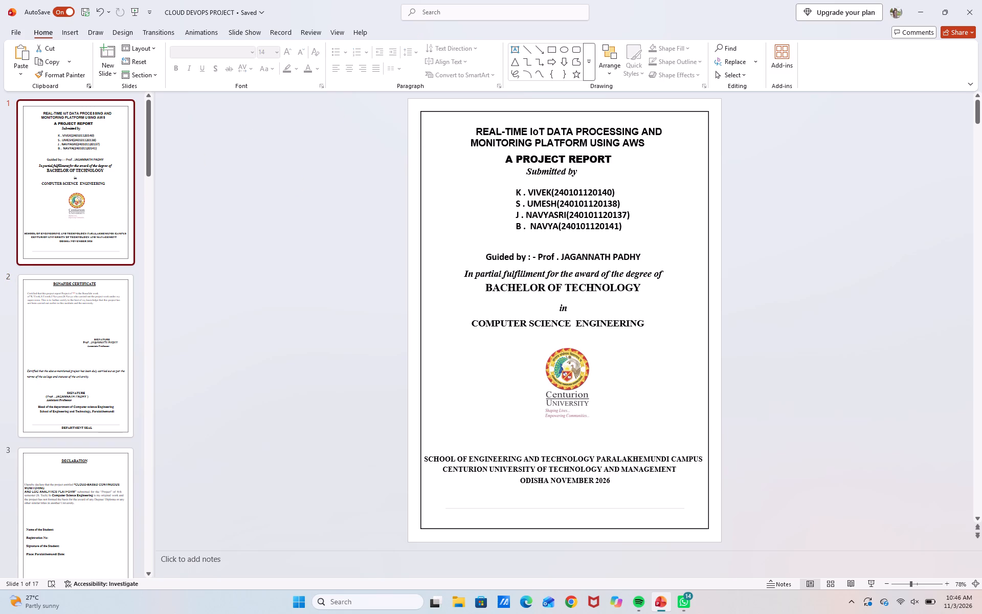
drag(476, 131, 532, 153)
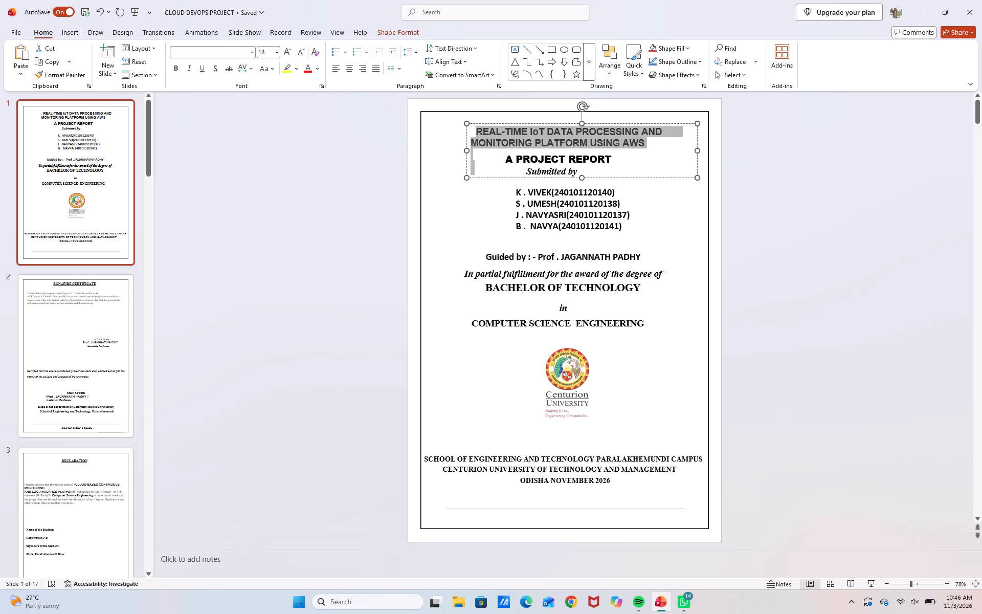
drag(532, 153, 553, 153)
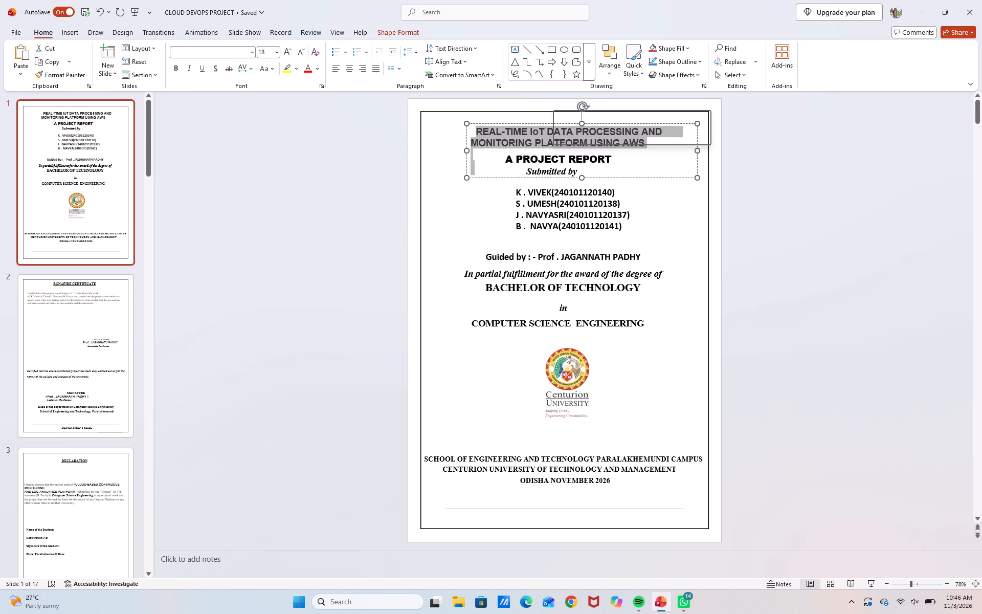
key(ctrl+c)
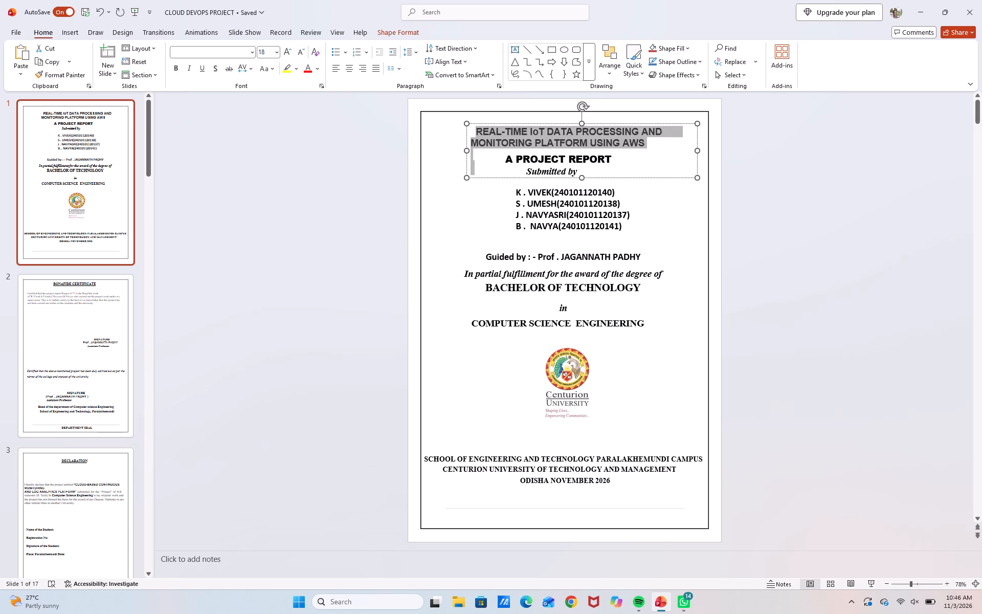
Paste the copied title between the quotation marks in slide 2's certificate paragraph and remove the extra line breaks after it.
click(123, 343)
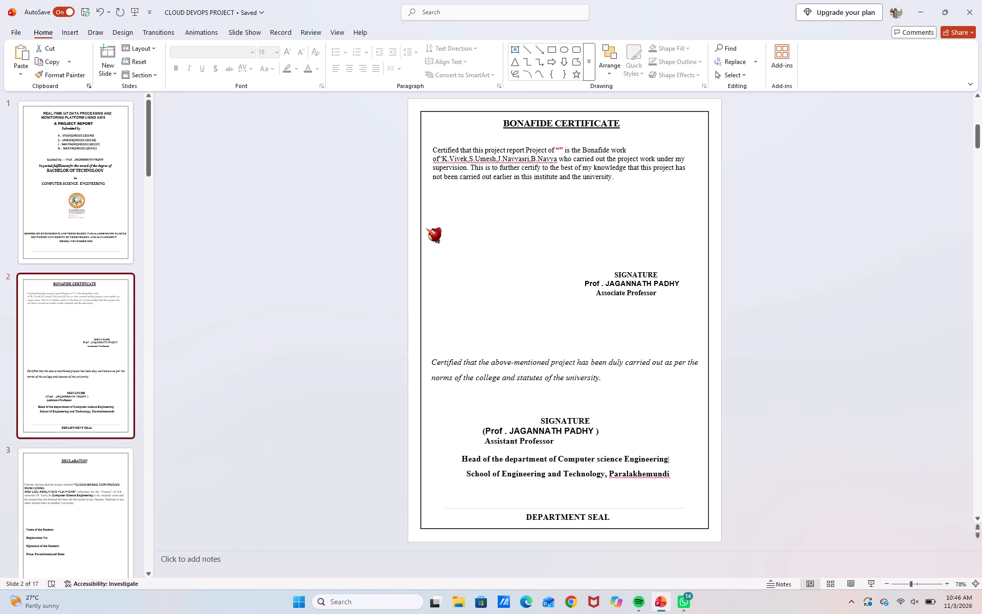
click(561, 153)
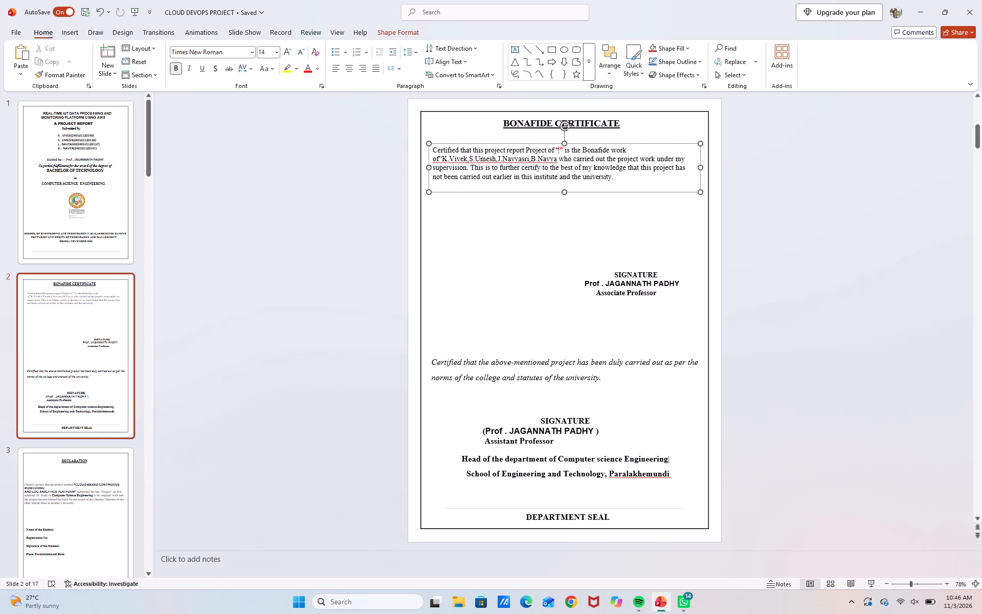
key(ctrl+v)
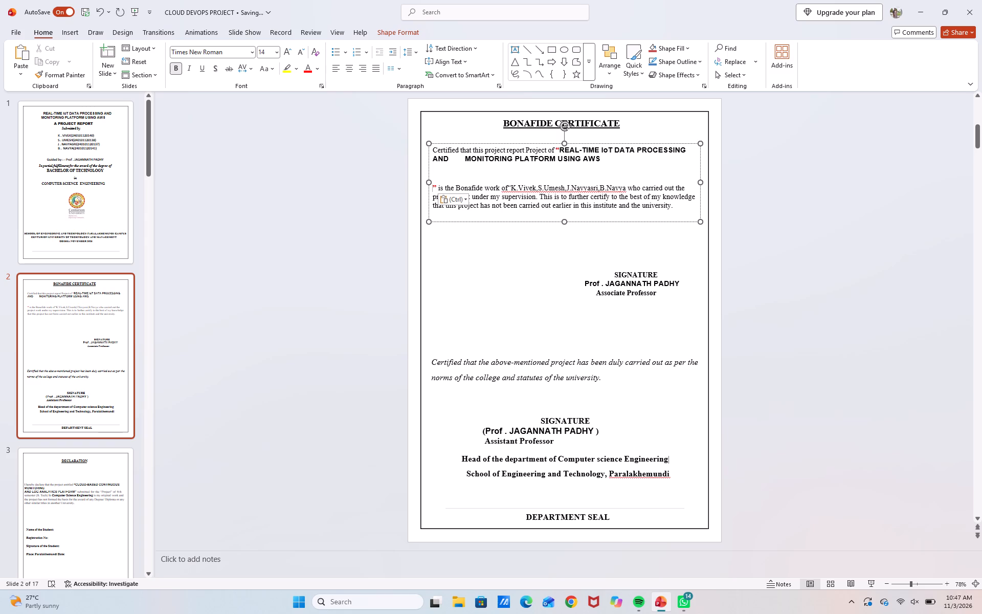
key(BackSpace)
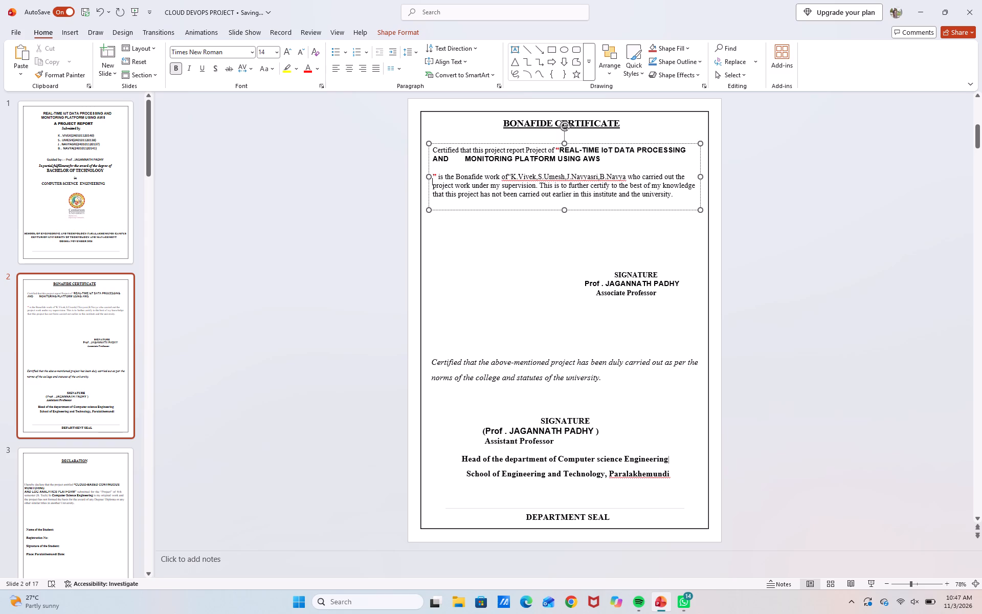
key(BackSpace)
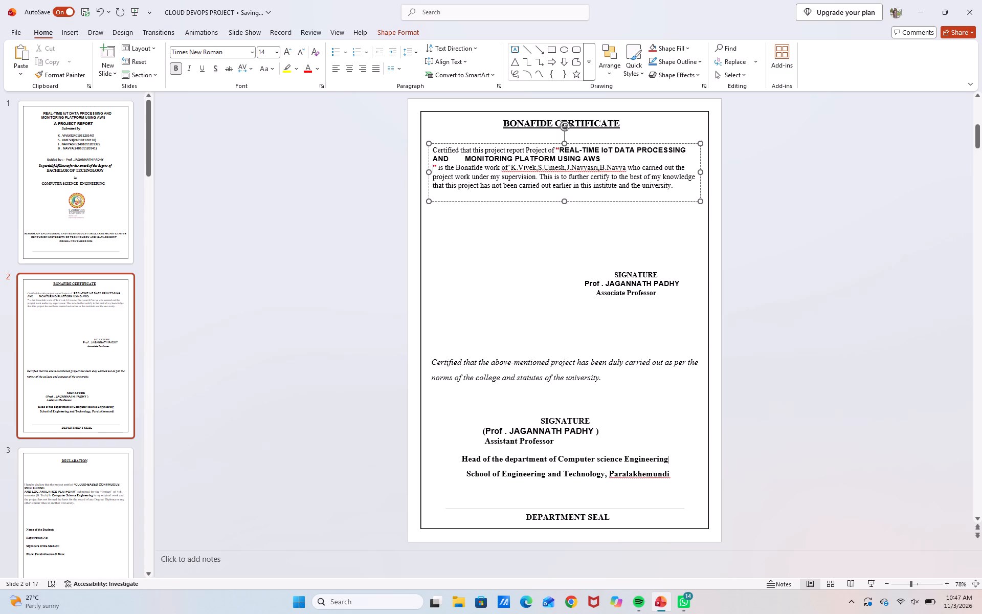
key(BackSpace)
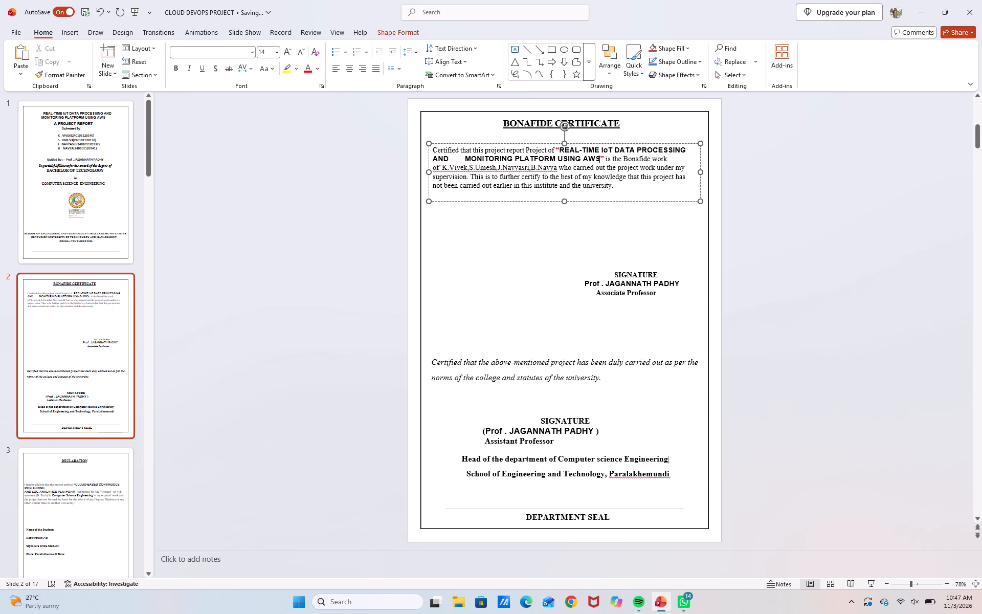
Replace the red closing quotation mark after the project title in slide 2's certificate paragraph with a black one.
click(603, 161)
key(BackSpace)
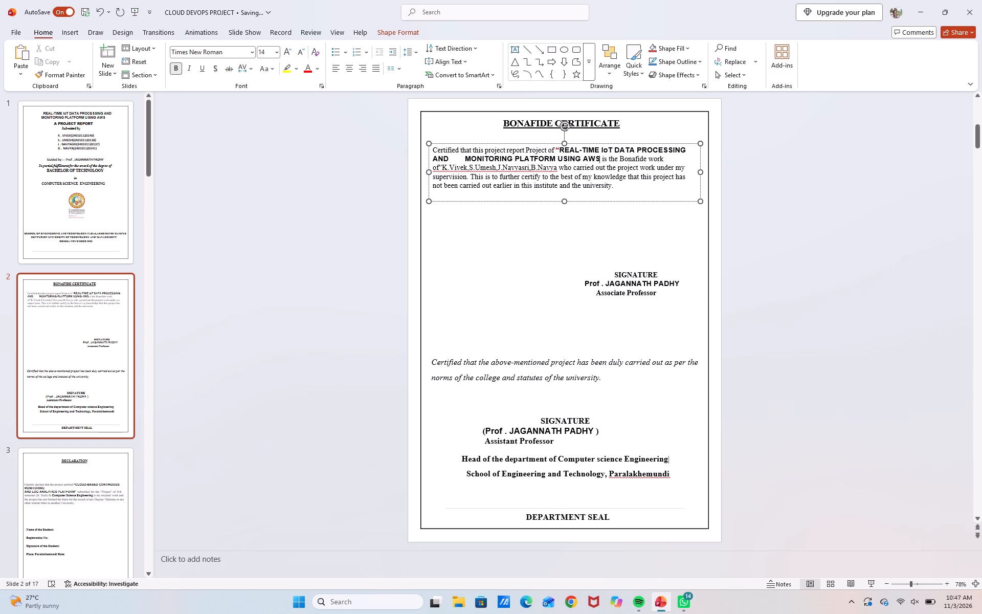
key(shift+quotedbl)
key(BackSpace)
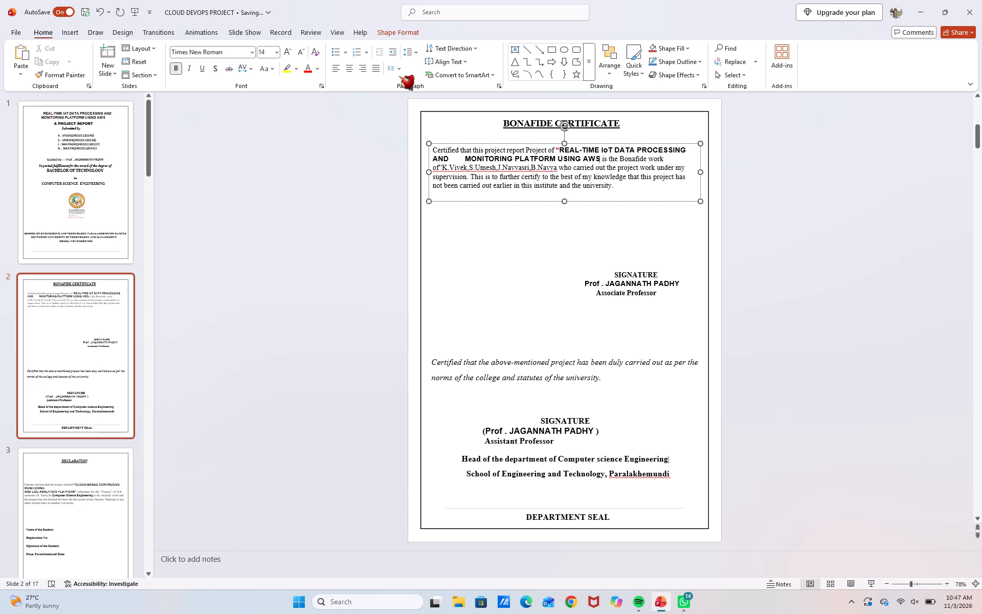
click(319, 71)
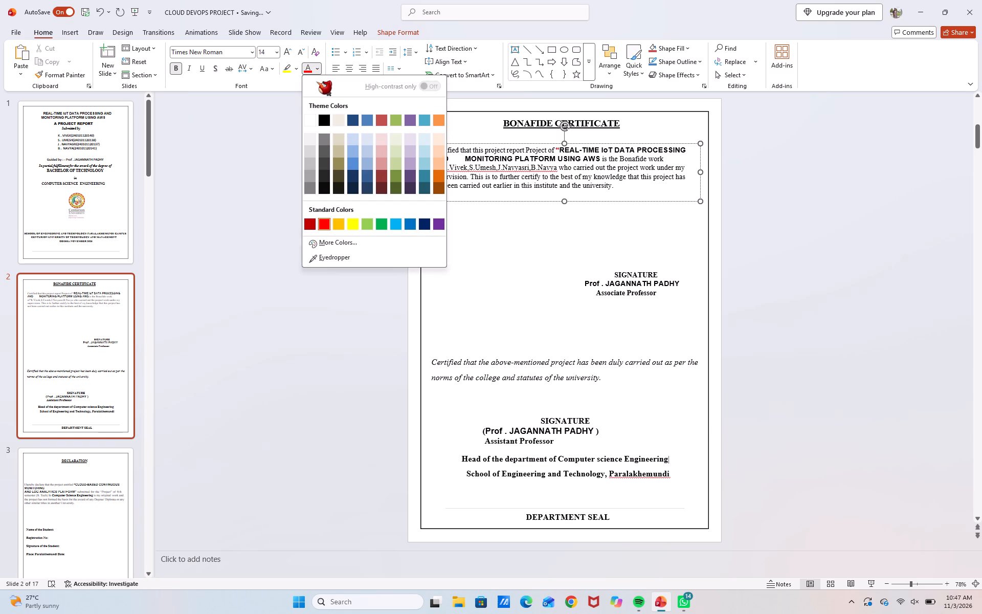
click(324, 121)
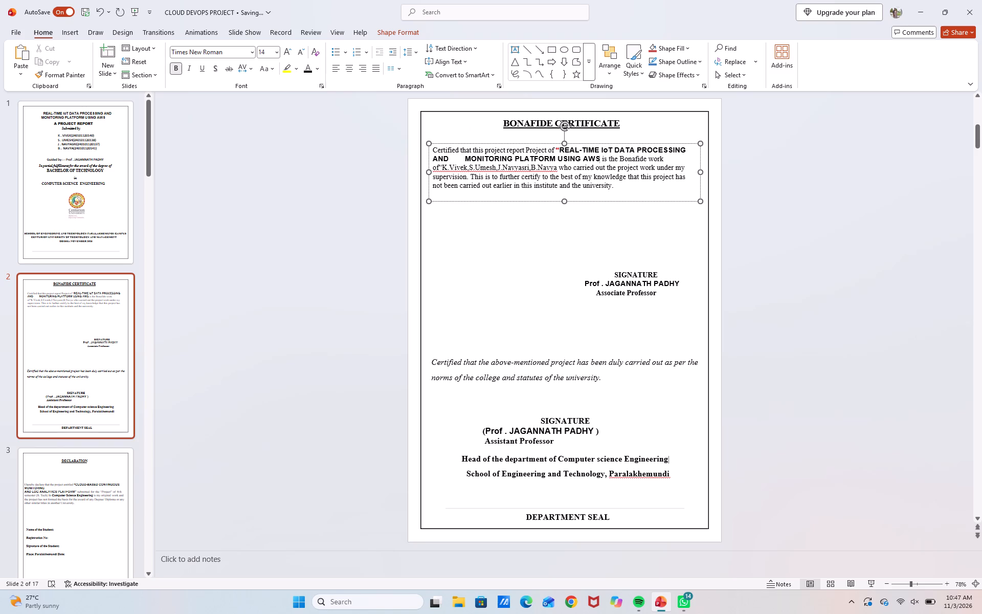
key(shift+quotedbl)
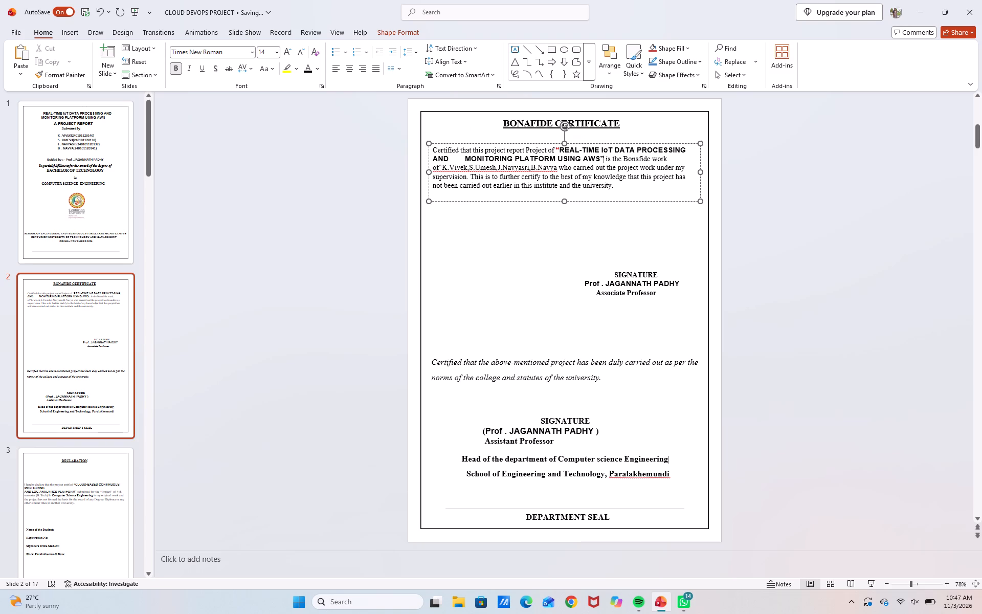
Replace the red opening quotation mark before the project title in slide 2's certificate paragraph with a black one.
key(Left)
key(Left)
key(Left)
key(Left)
key(Left)
key(Left)
key(Left)
key(Left)
key(Left)
key(Left)
key(Left)
key(Left)
key(Left)
key(Left)
key(Left)
key(Left)
key(Left)
key(Left)
key(Left)
key(Left)
key(Left)
key(Left)
key(Left)
key(Left)
key(Left)
key(Left)
key(Left)
key(Left)
key(Left)
key(Left)
key(Left)
key(Left)
key(Left)
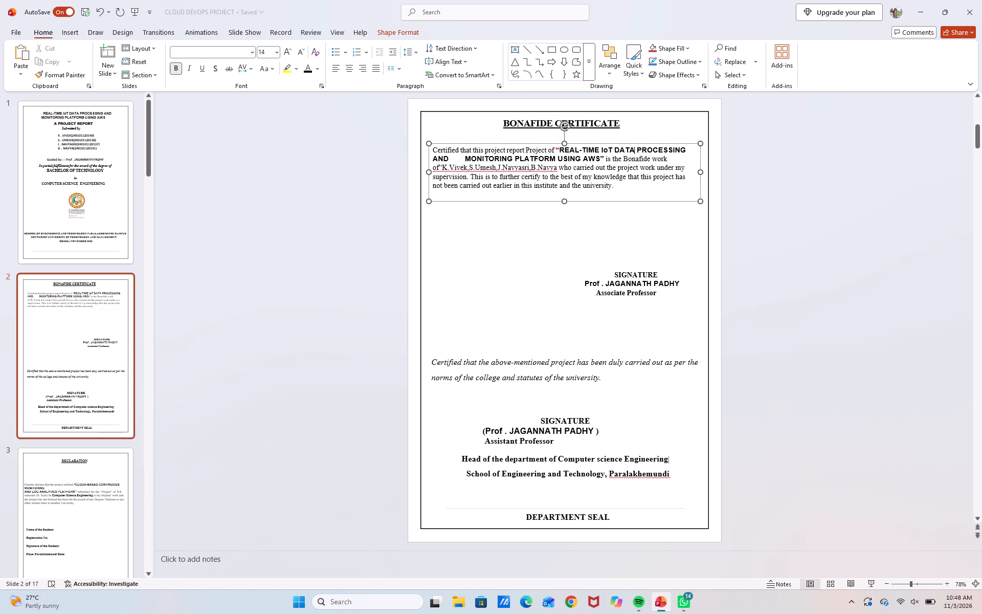
key(Left)
key(Left)
key(Left)
key(Left)
key(Left)
key(Left)
key(BackSpace)
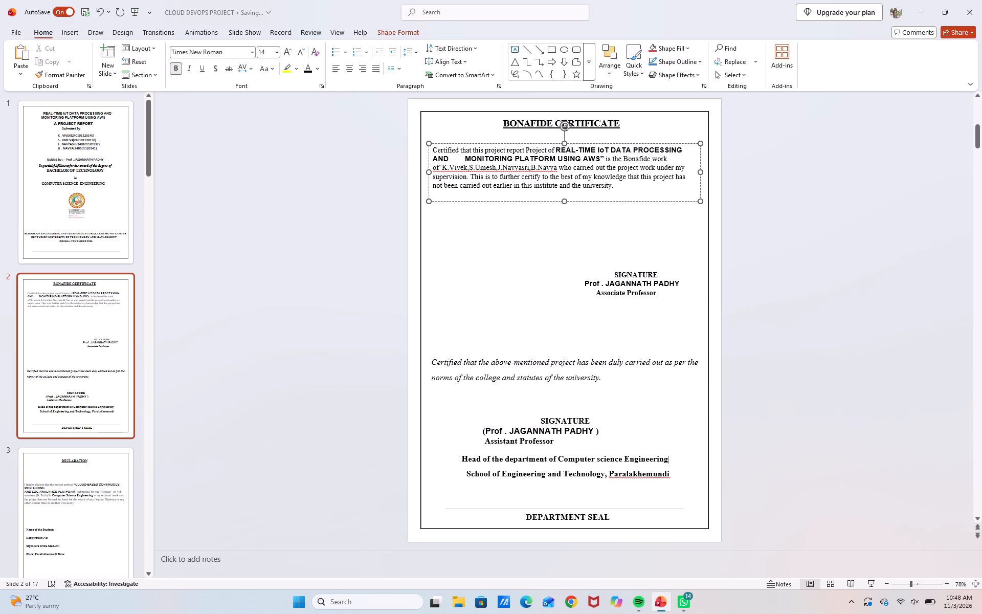
key(shift+quotedbl)
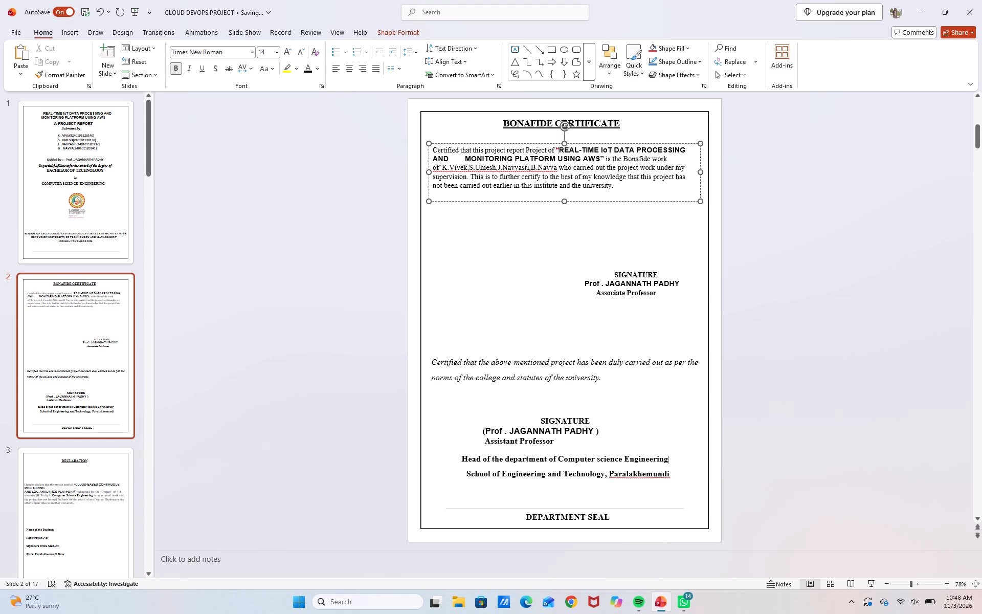
key(BackSpace)
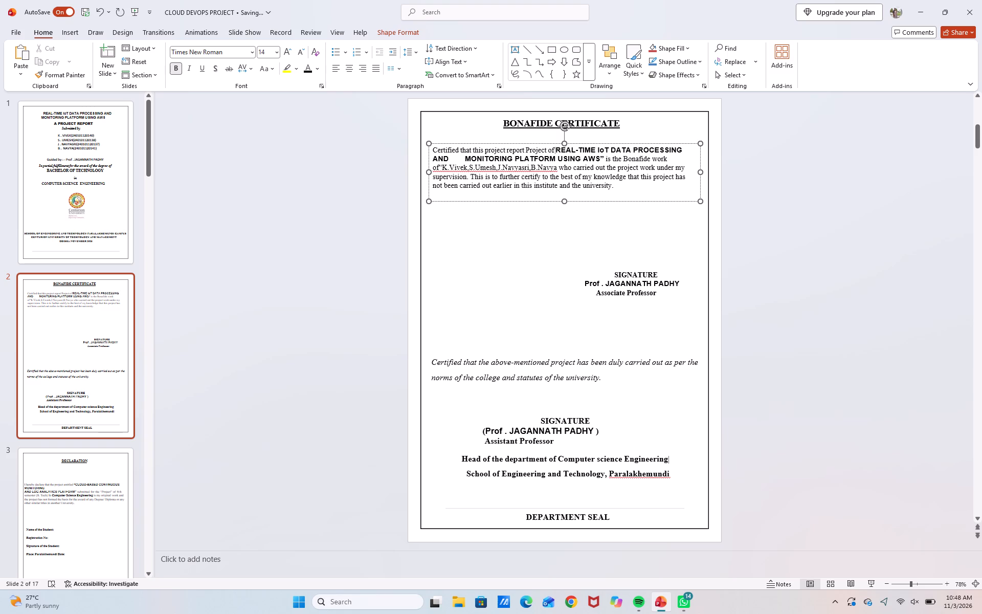
click(317, 64)
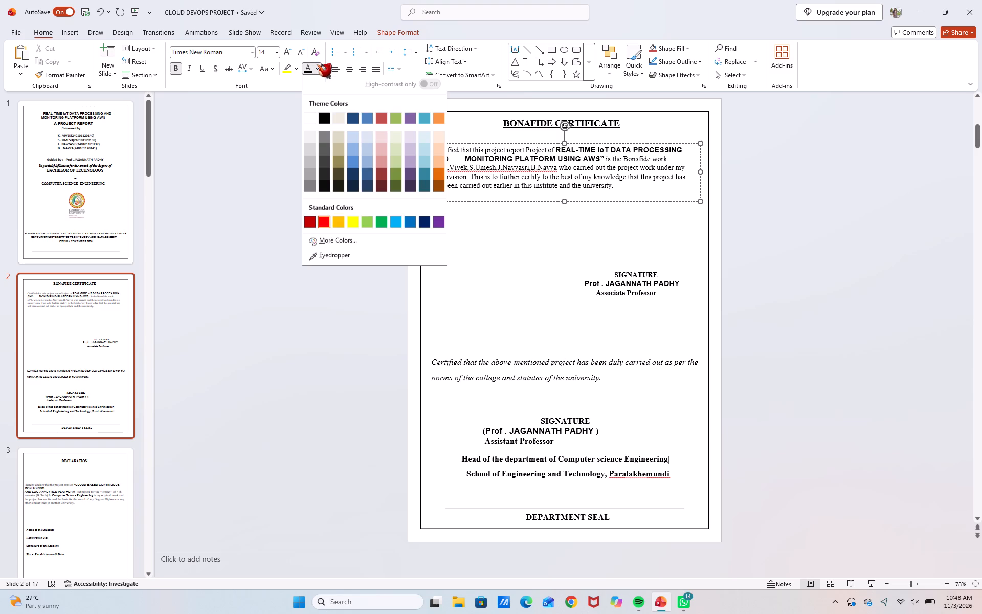
click(325, 115)
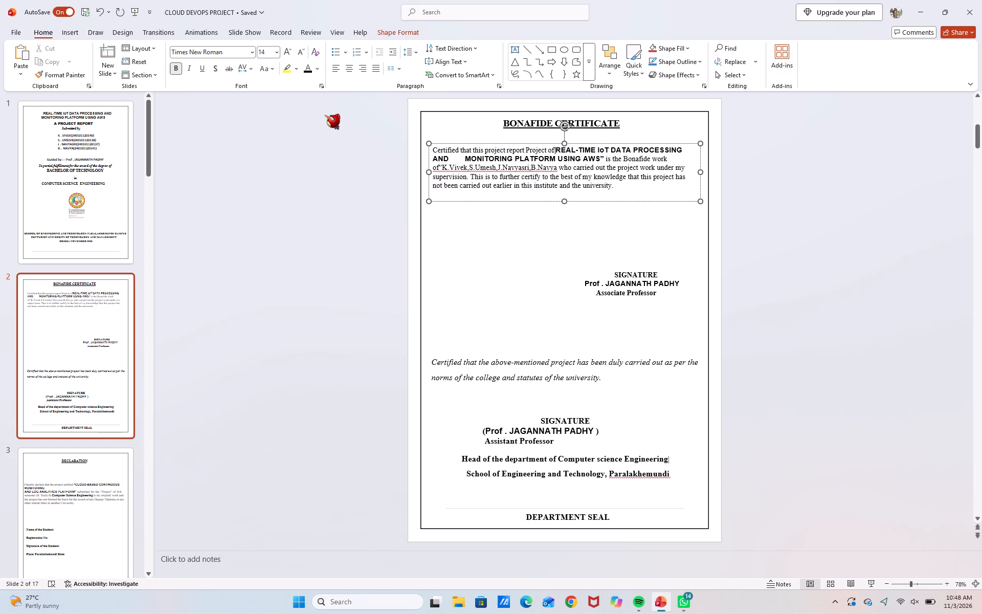
key(shift+quotedbl)
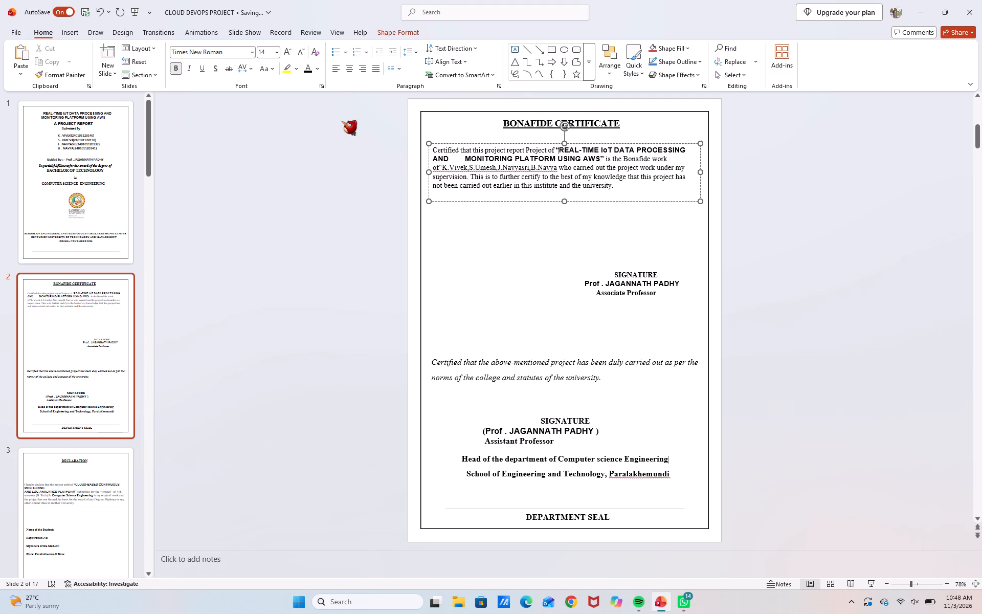
Add a space just inside each quotation mark around the project title in slide 2's certificate paragraph.
key(space)
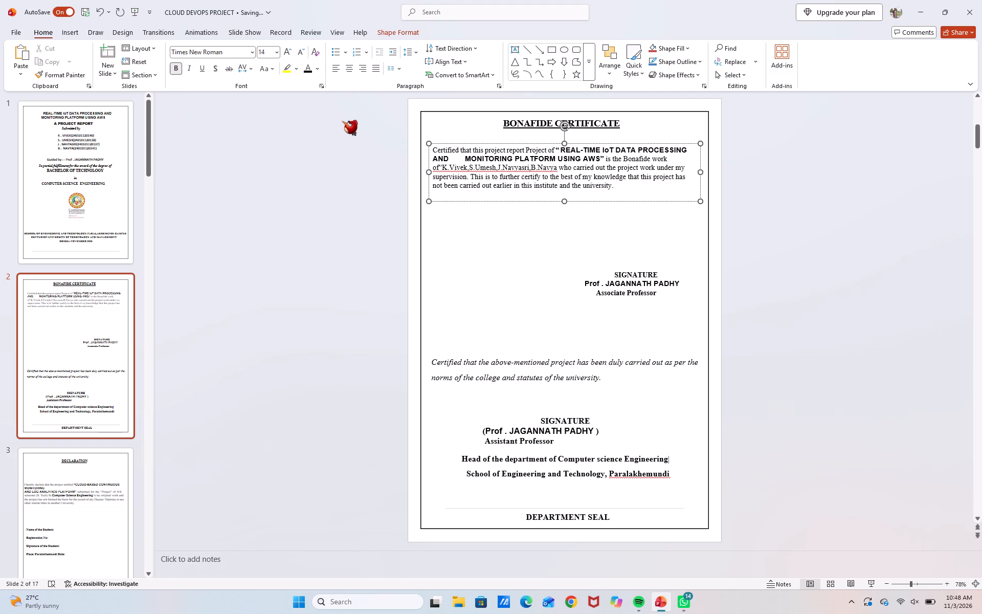
click(601, 160)
key(space)
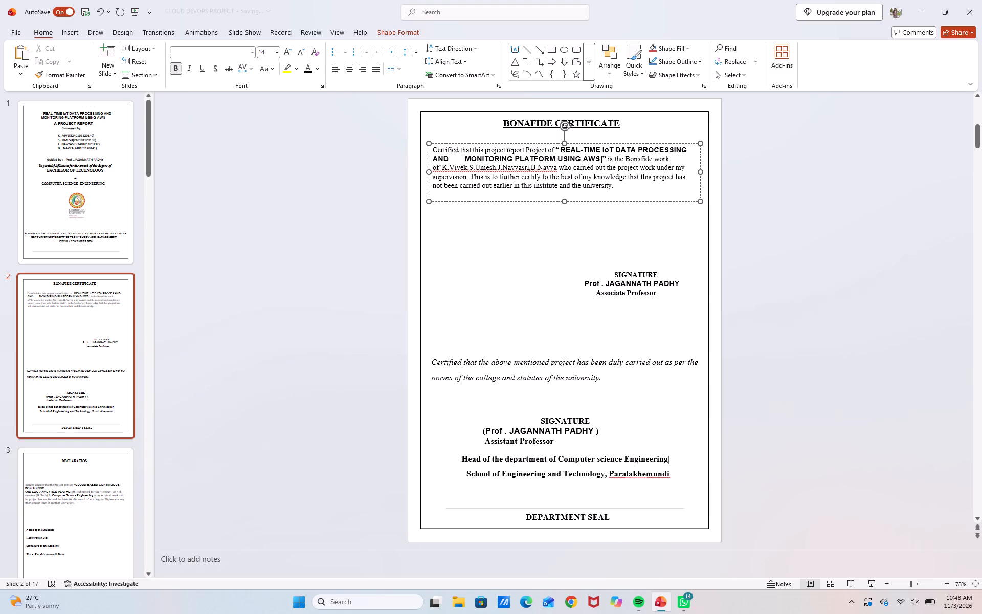
click(573, 239)
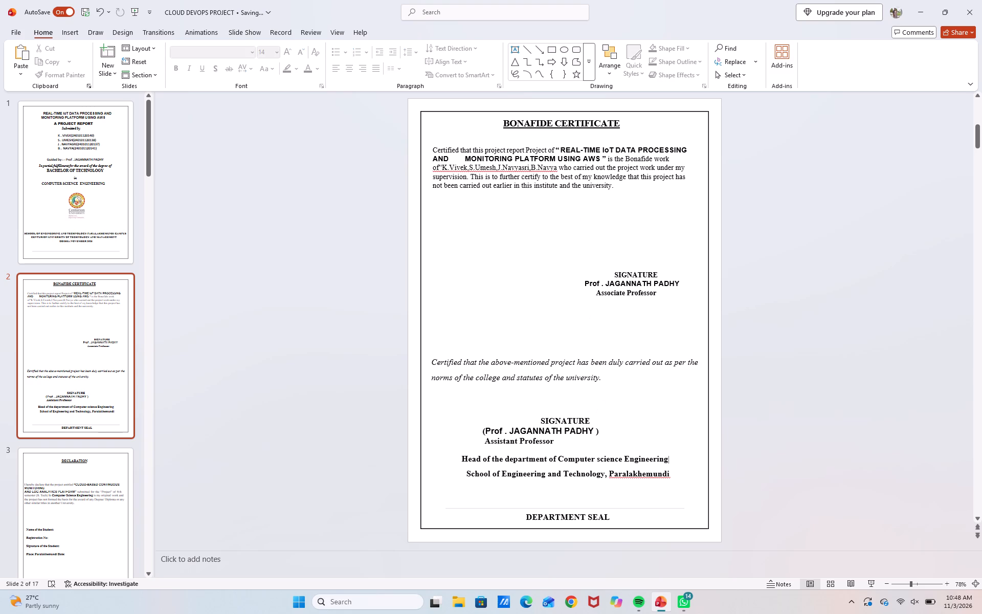
Move the certificate paragraph's text box down on slide 2, to just above the first SIGNATURE block.
click(496, 196)
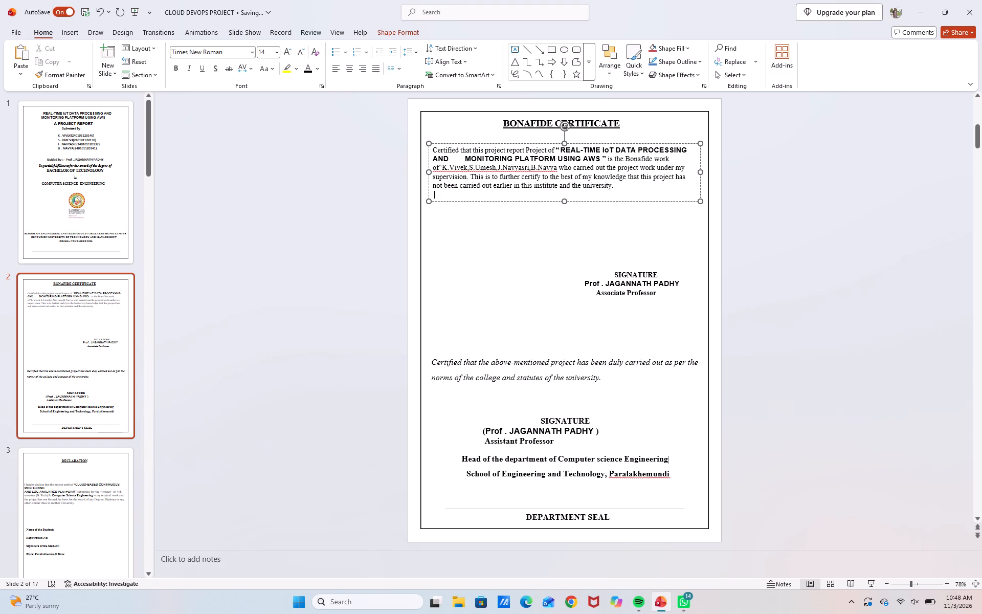
drag(431, 145, 434, 151)
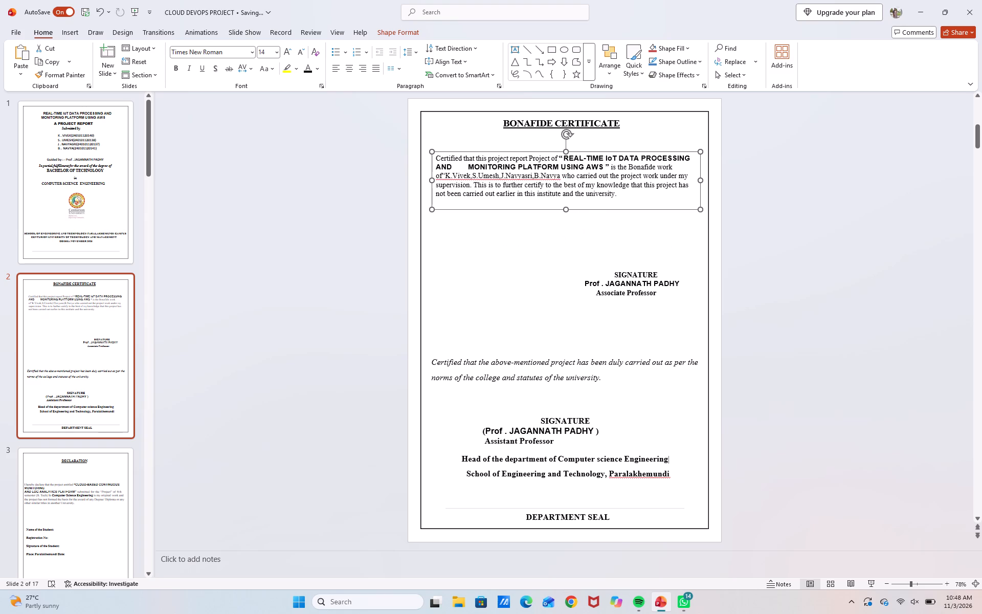
drag(555, 150, 559, 181)
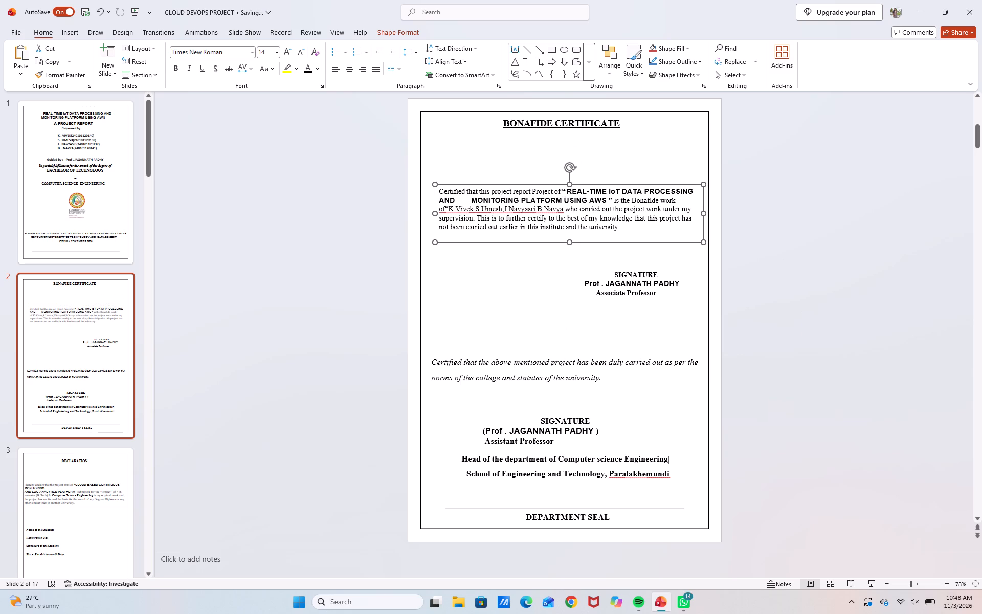
Move the BONAFIDE CERTIFICATE heading down on slide 2, closer to the certificate paragraph and slightly to the right.
click(560, 132)
drag(560, 132, 561, 159)
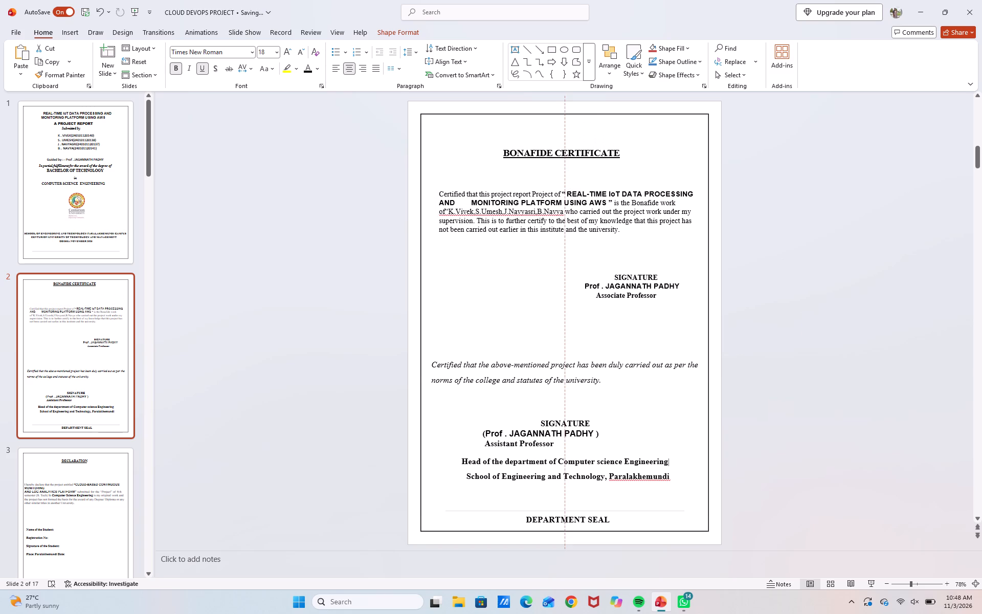
drag(561, 159, 566, 153)
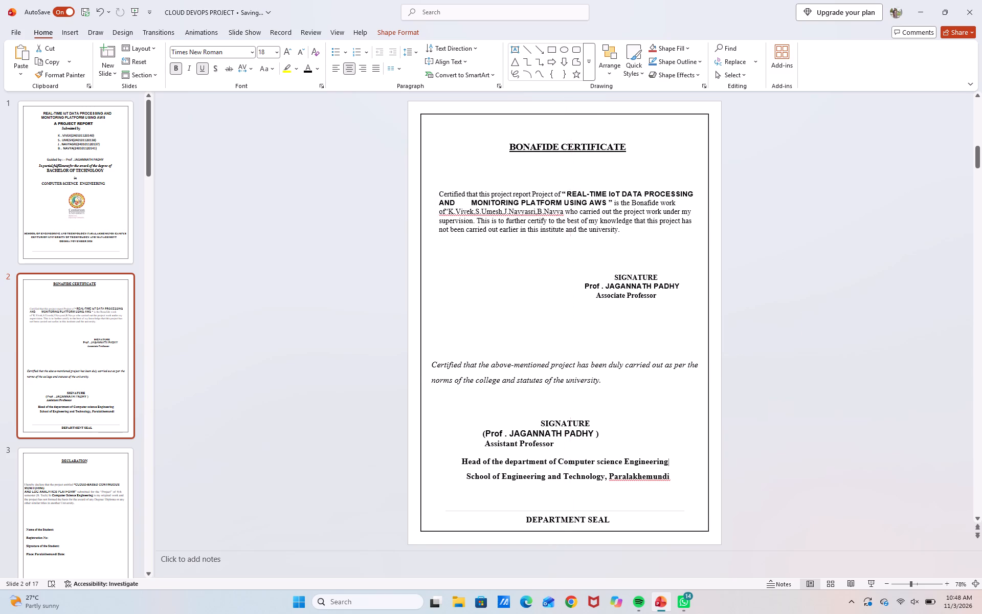
drag(566, 153, 568, 154)
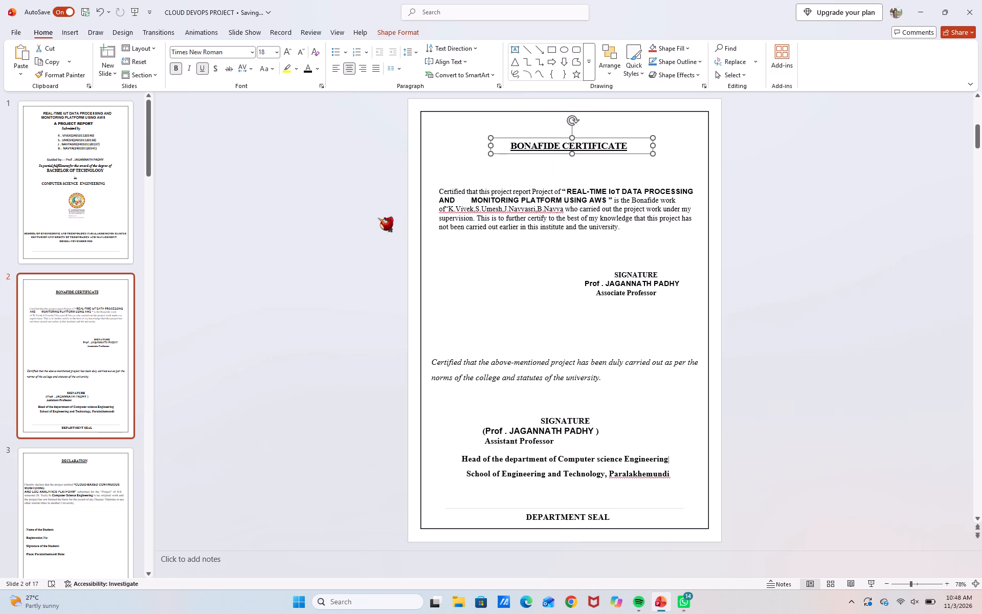
click(353, 228)
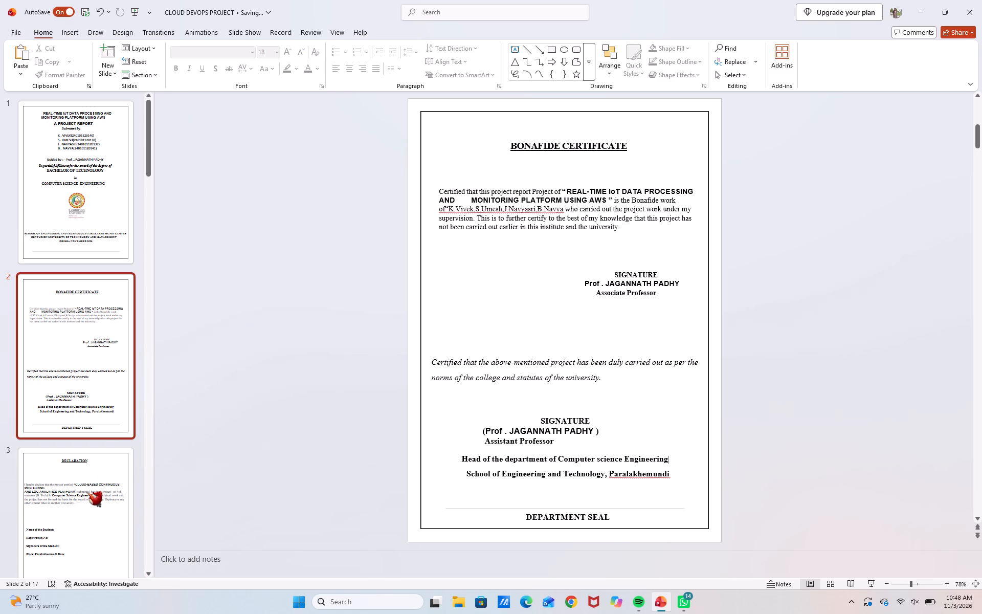
Delete the old title "CLOUD-BASED CONTINUOUS MONITORING AND LOG ANALYTICS PLATFORM" and its opening quotation mark from slide 3's Declaration paragraph.
click(88, 488)
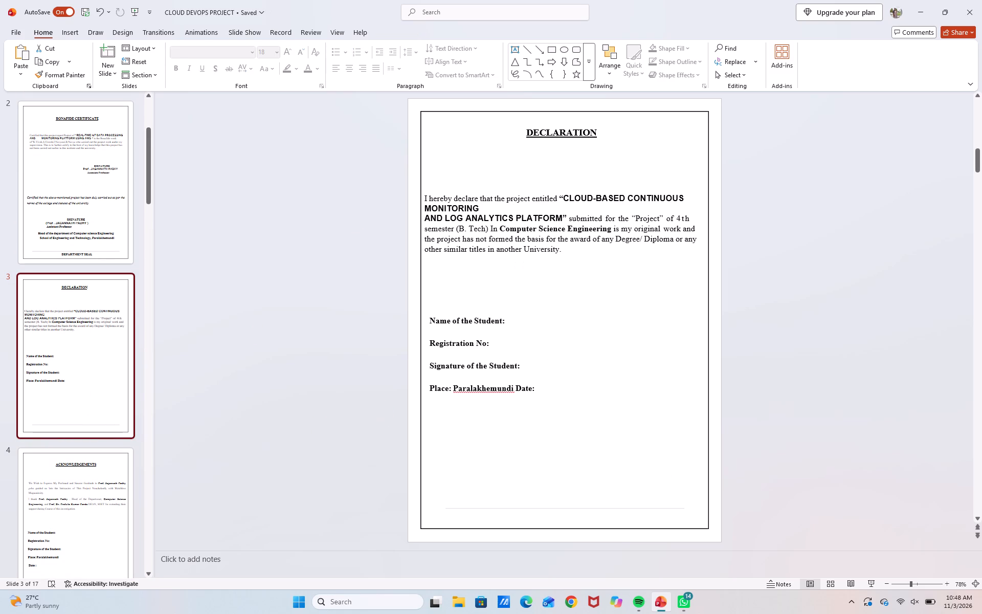
drag(565, 199, 627, 214)
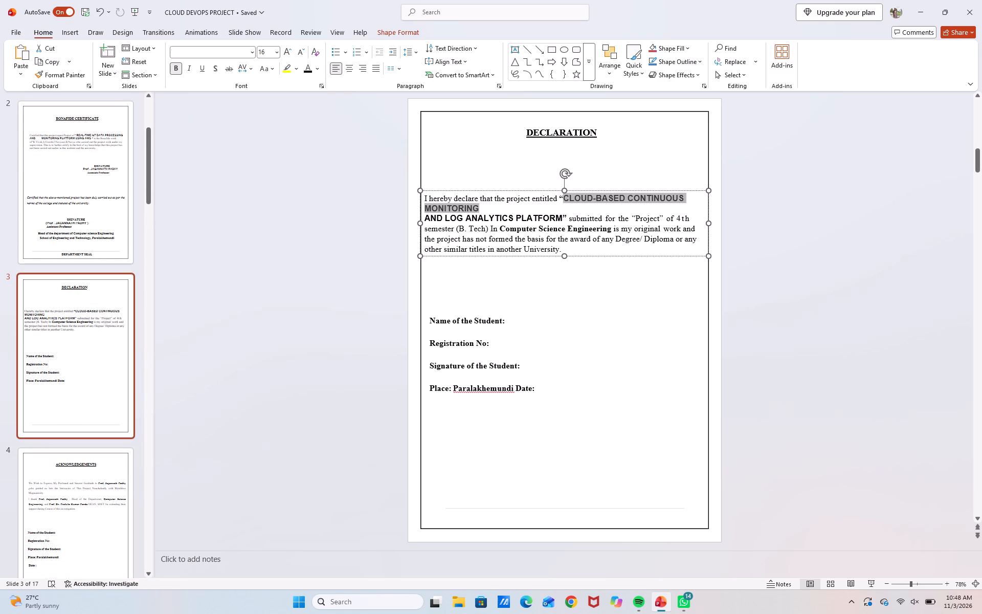
drag(627, 214, 560, 218)
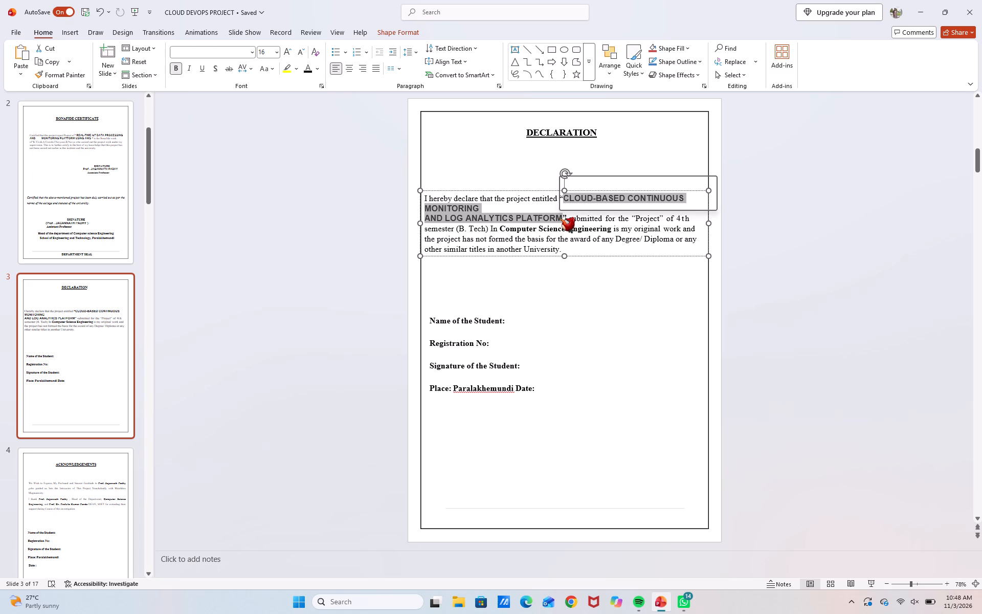
key(BackSpace)
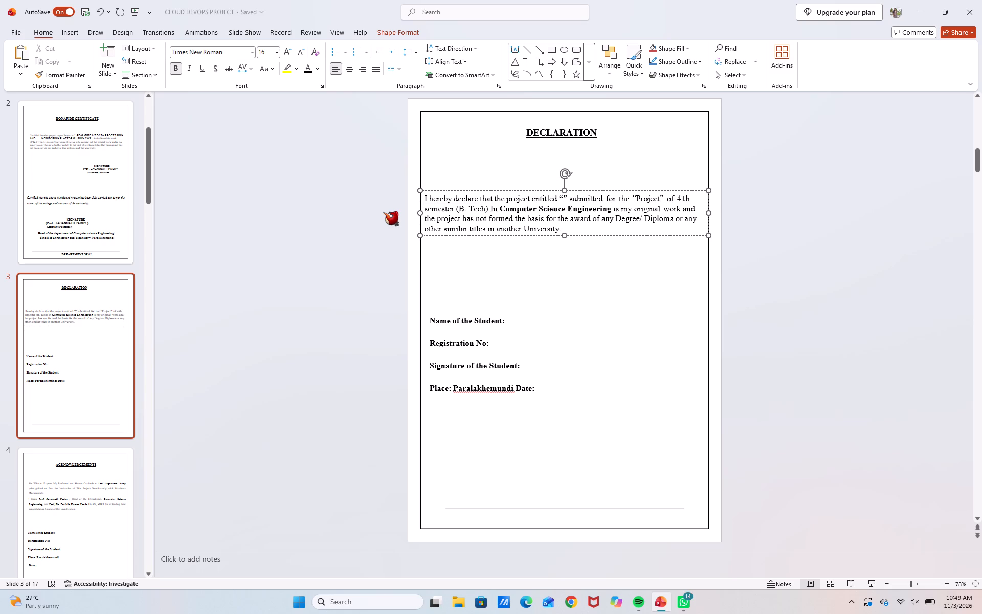
key(BackSpace)
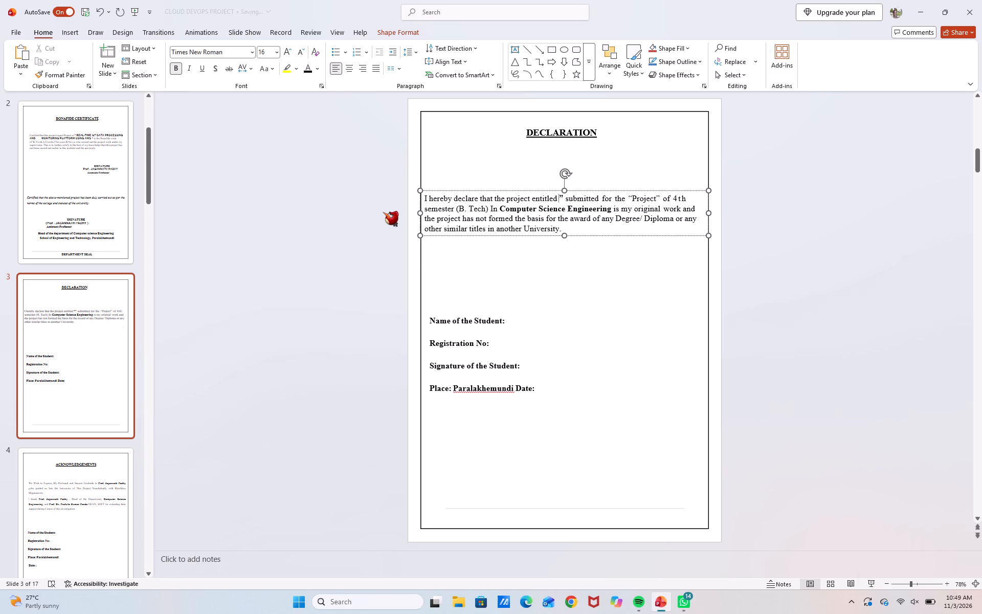
Copy the "REAL-TIME IoT DATA PROCESSING AND MONITORING PLATFORM USING AWS" title from slide 2's certificate paragraph.
click(95, 171)
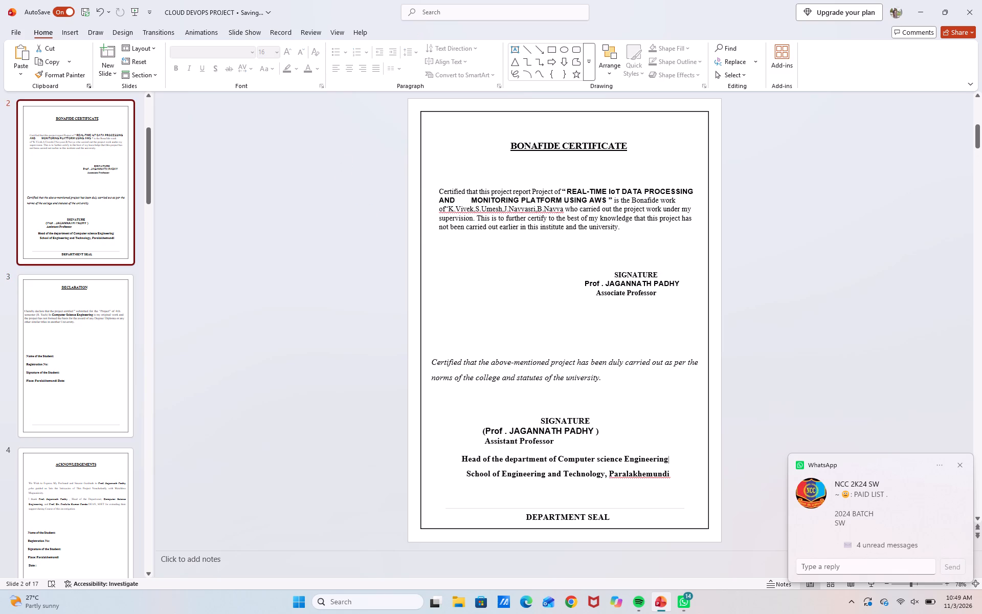
click(569, 189)
drag(569, 189, 594, 199)
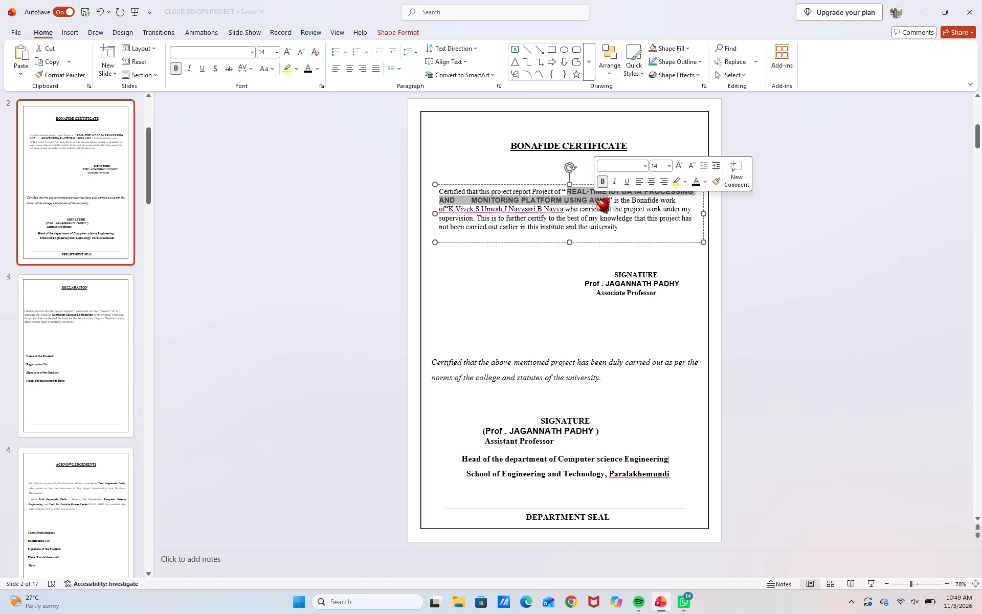
key(ctrl+c)
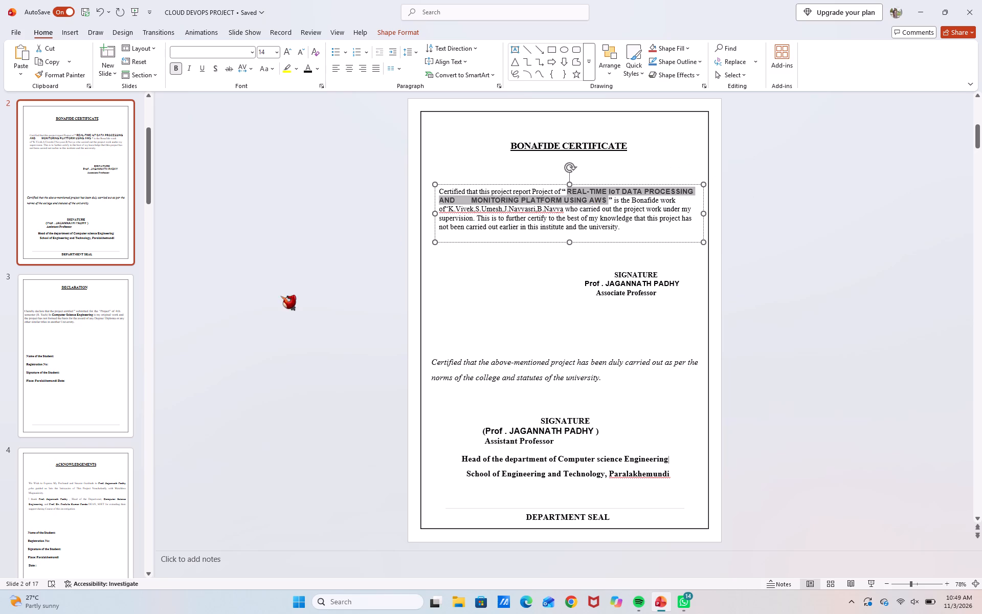
click(108, 482)
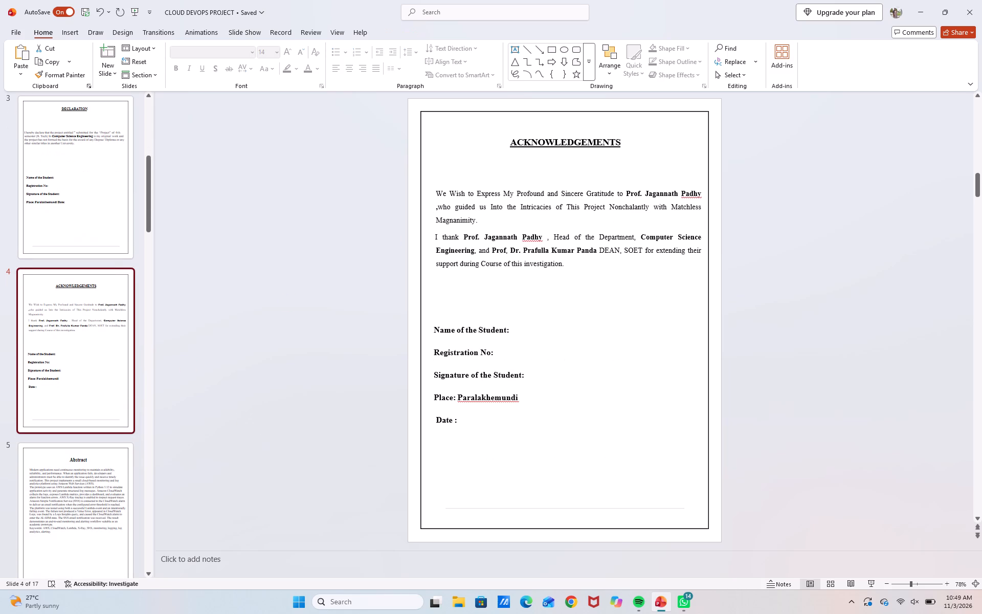
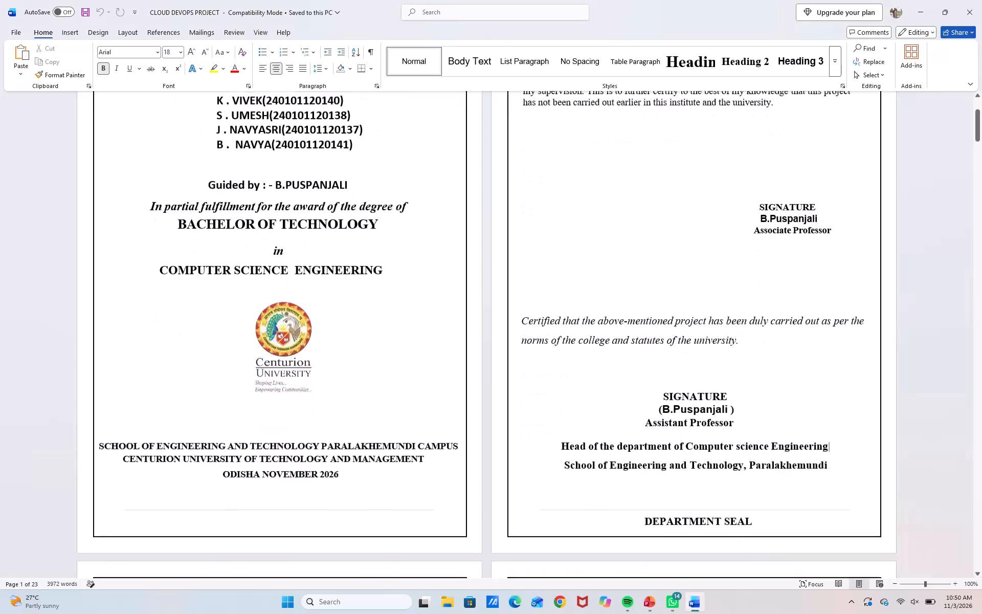
Check the Declaration and Acknowledgements pages of the Word reference report and switch back to the PowerPoint report.
scroll(561, 420, down, 2)
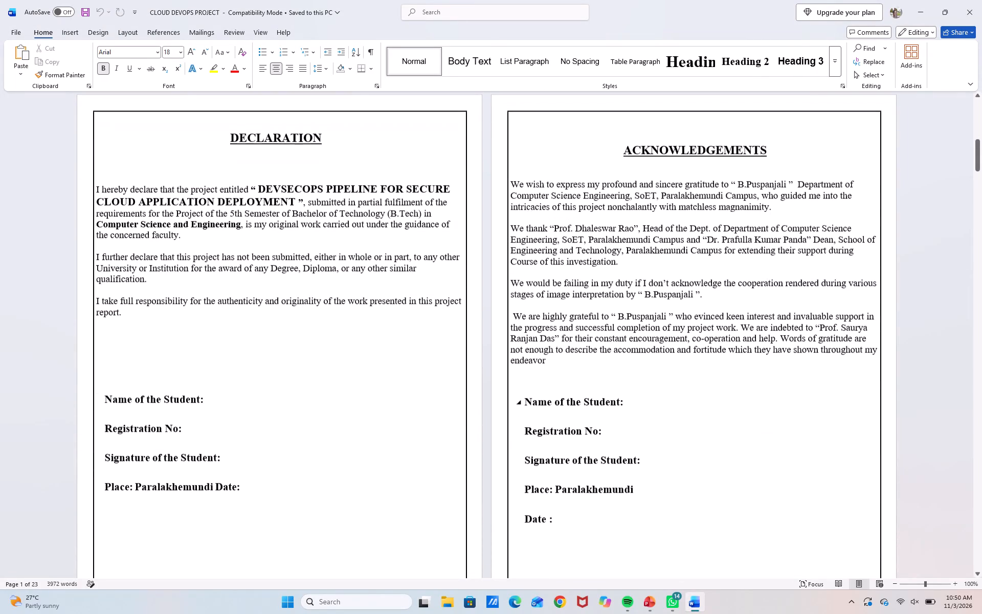
click(656, 609)
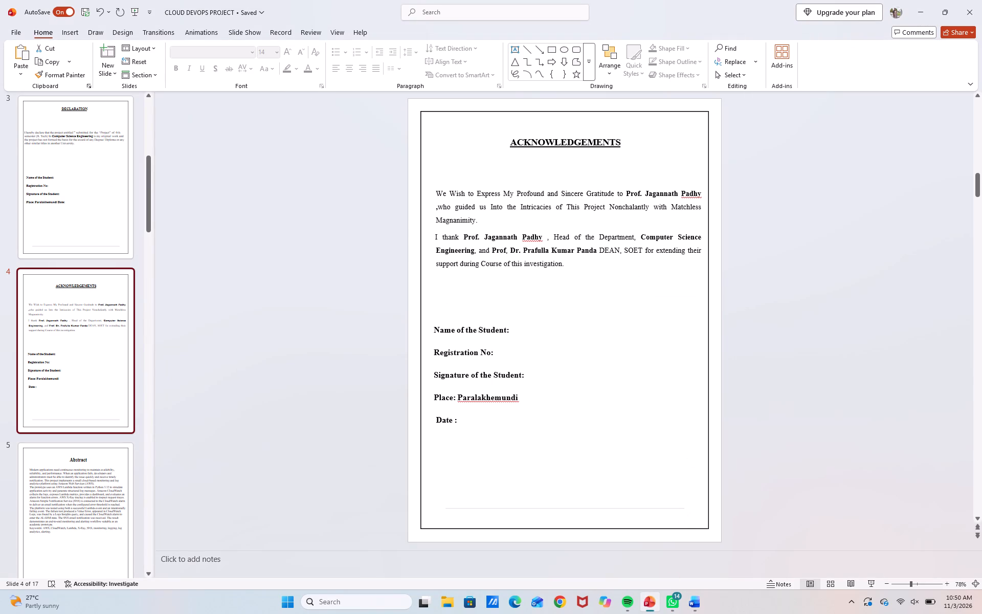
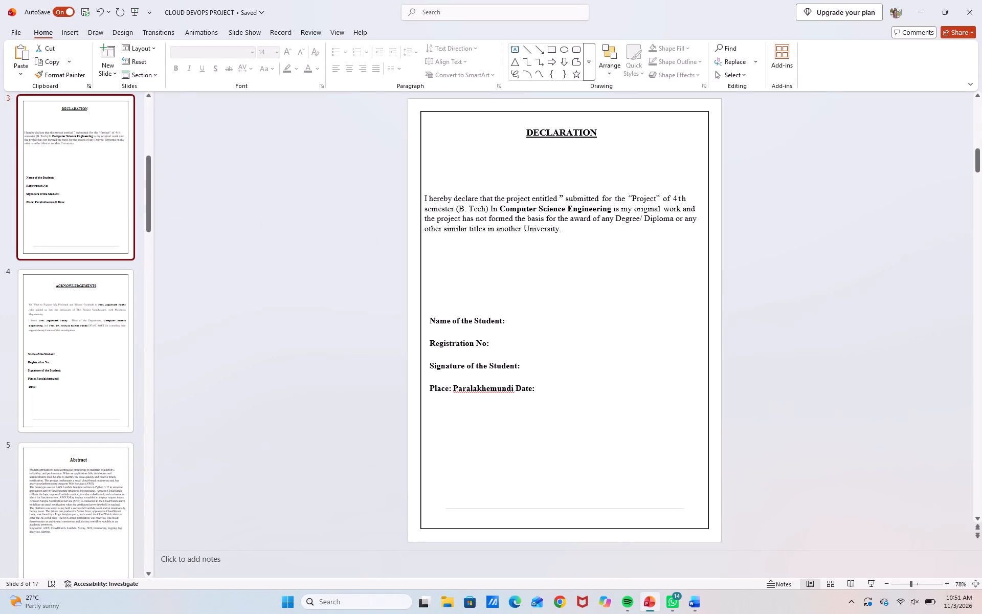
Paste the copied project title after "entitled" in the Declaration paragraph, set it to size 14, and add an opening quotation mark.
click(559, 196)
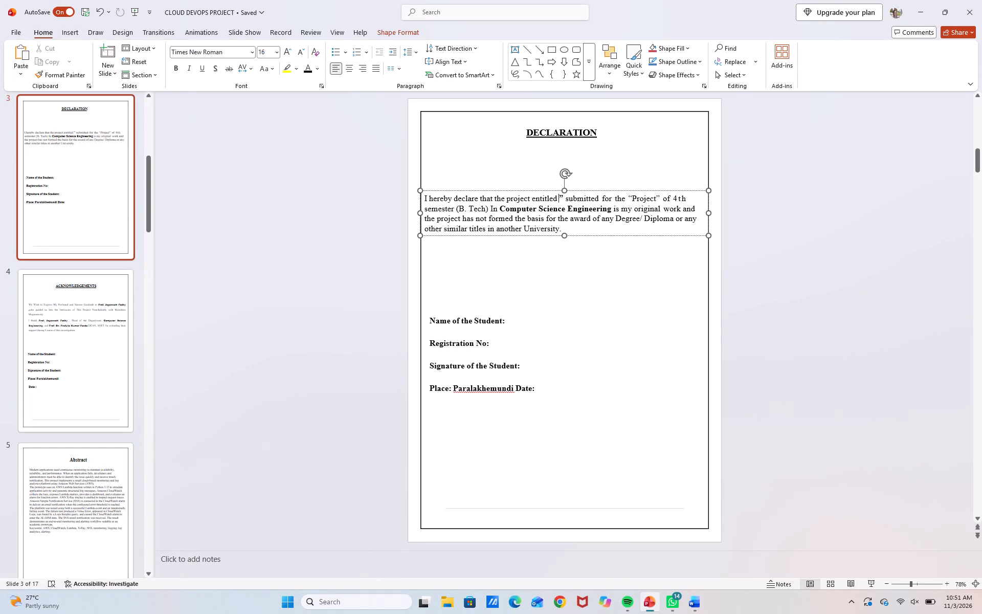
key(ctrl+v)
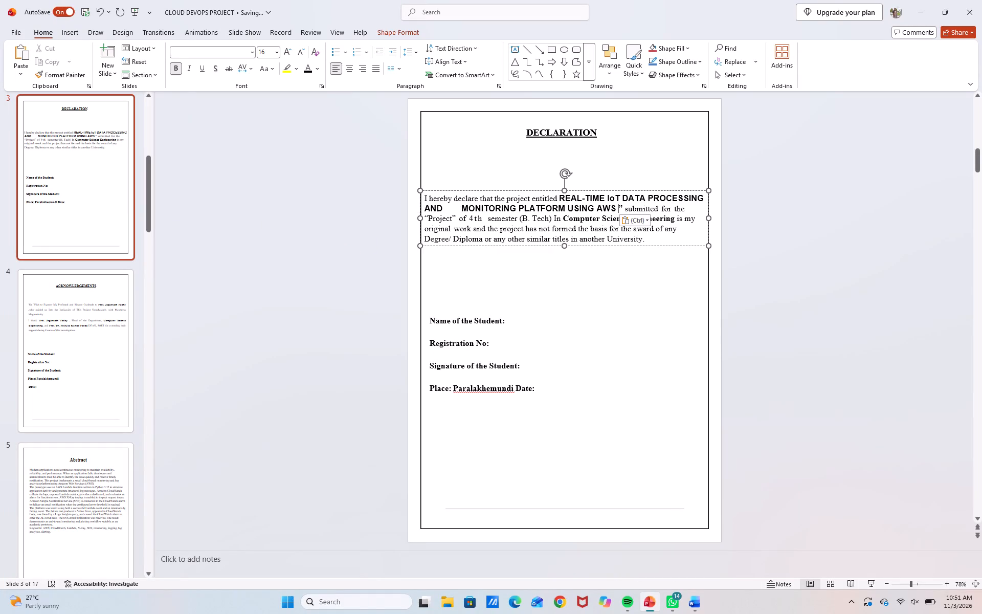
drag(562, 196, 603, 206)
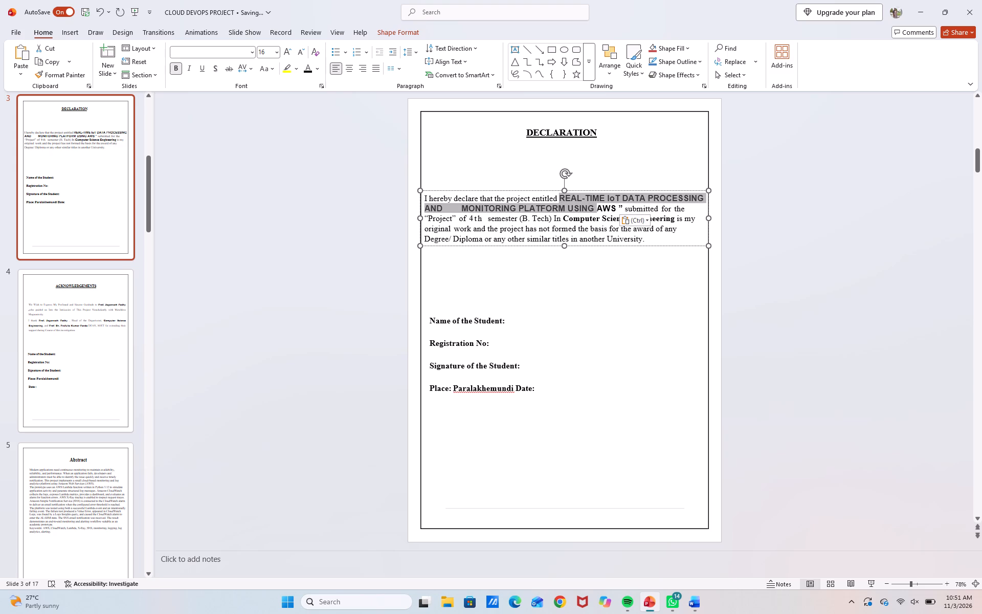
drag(603, 206, 610, 206)
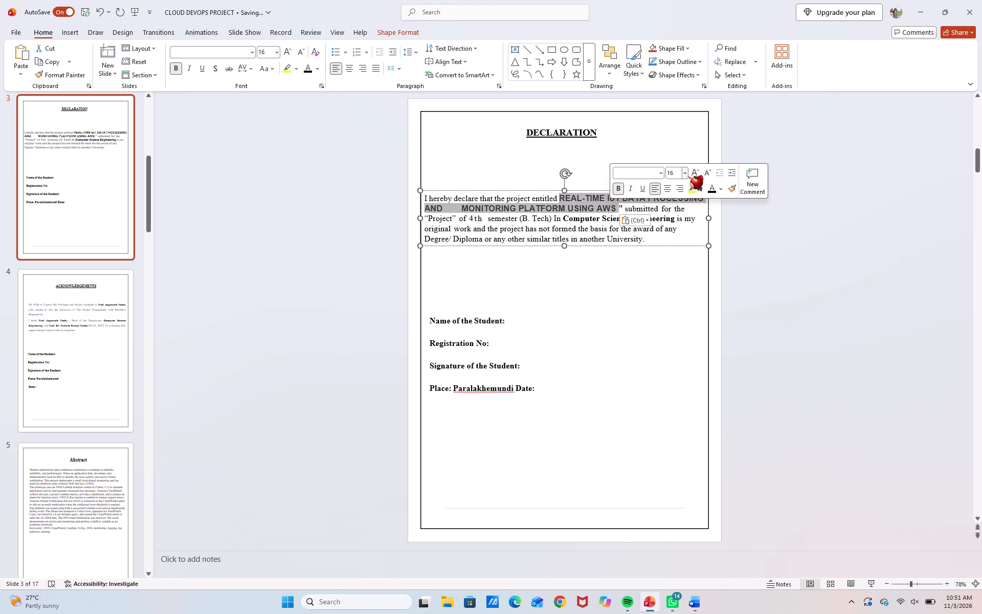
click(688, 177)
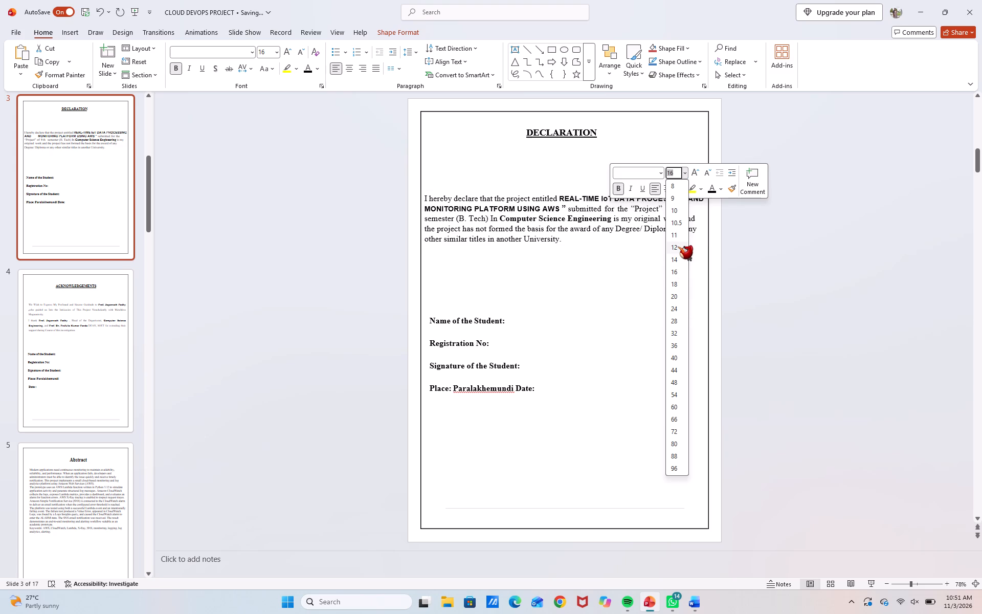
Set the pasted project title in the Declaration paragraph to size 14 and add an opening quotation mark before "REAL-TIME".
click(681, 256)
click(586, 270)
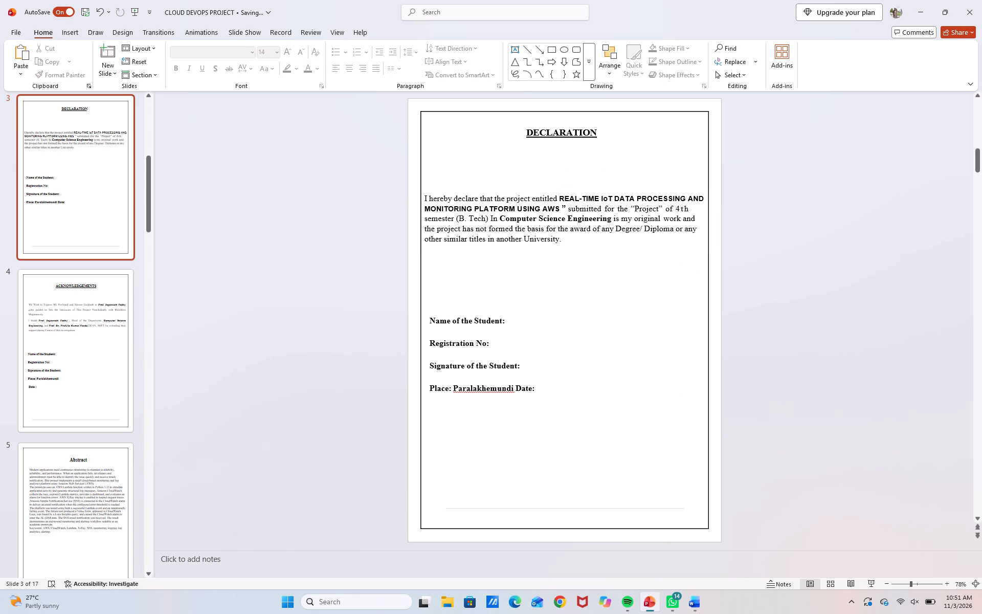
click(560, 202)
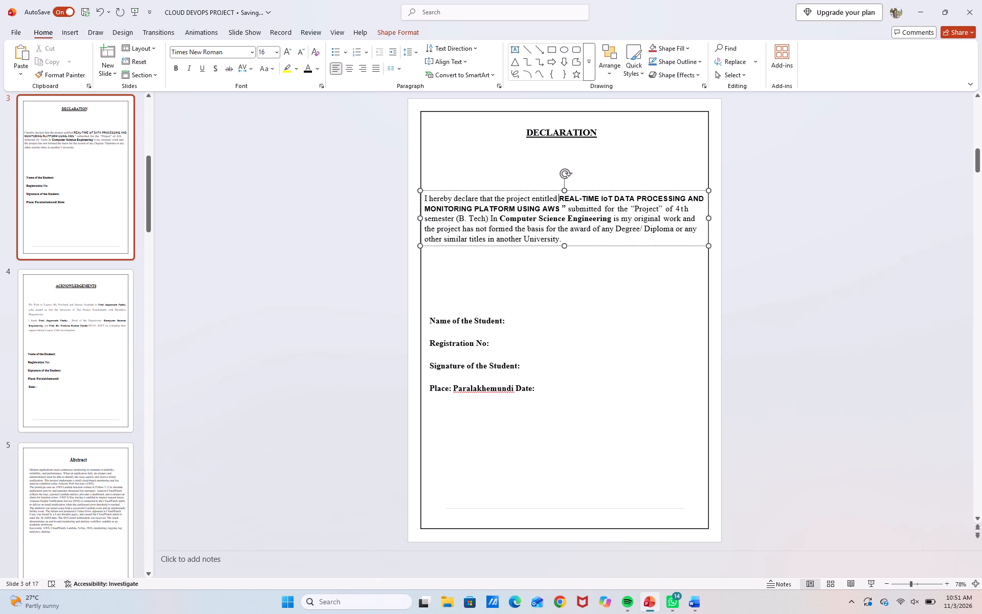
key(shift+quotedbl)
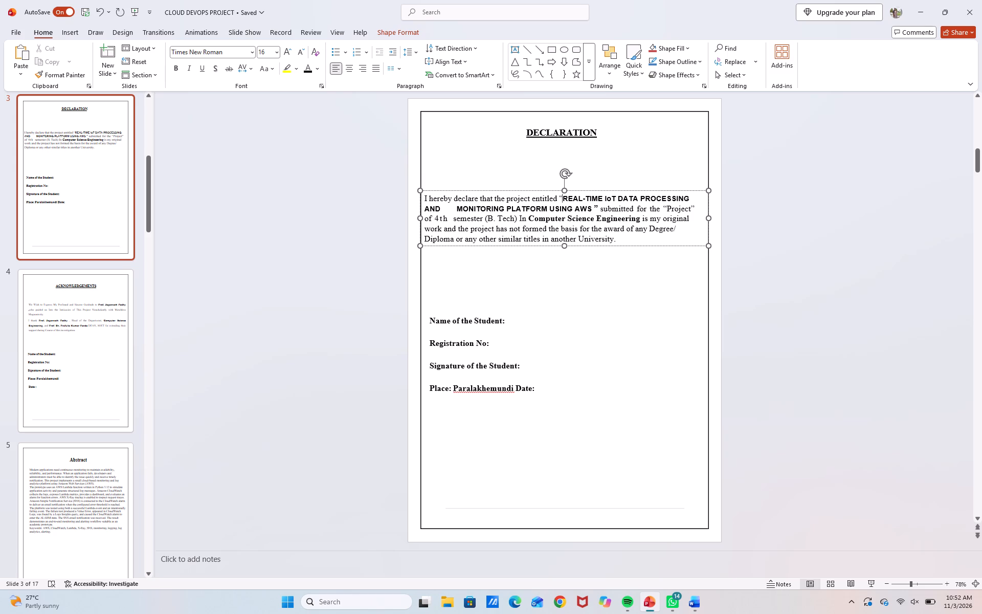
key(Left)
Make "entitled" and the opening quotation mark before the project title bold in the Declaration paragraph.
drag(558, 199, 574, 199)
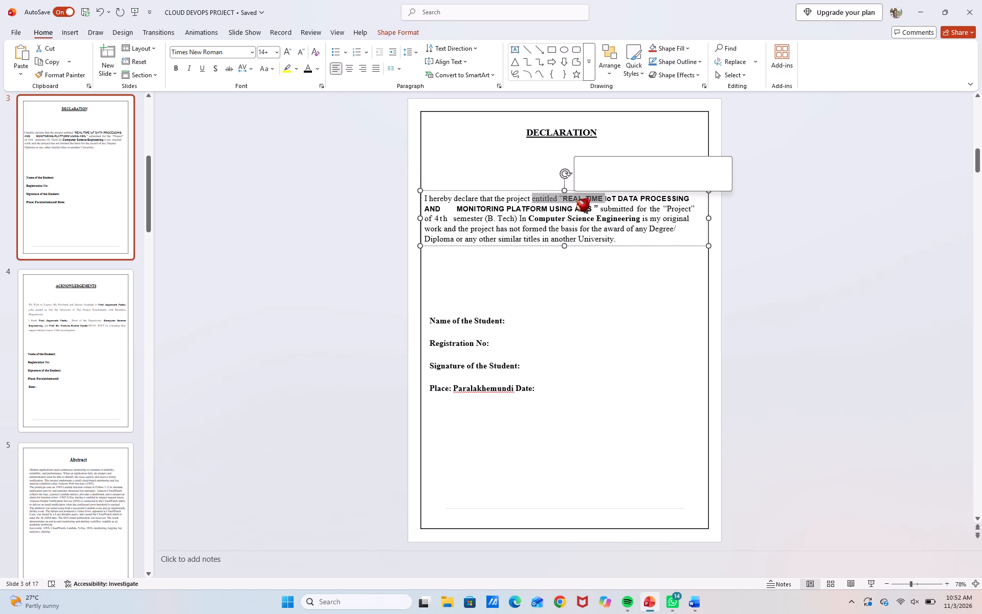
click(588, 285)
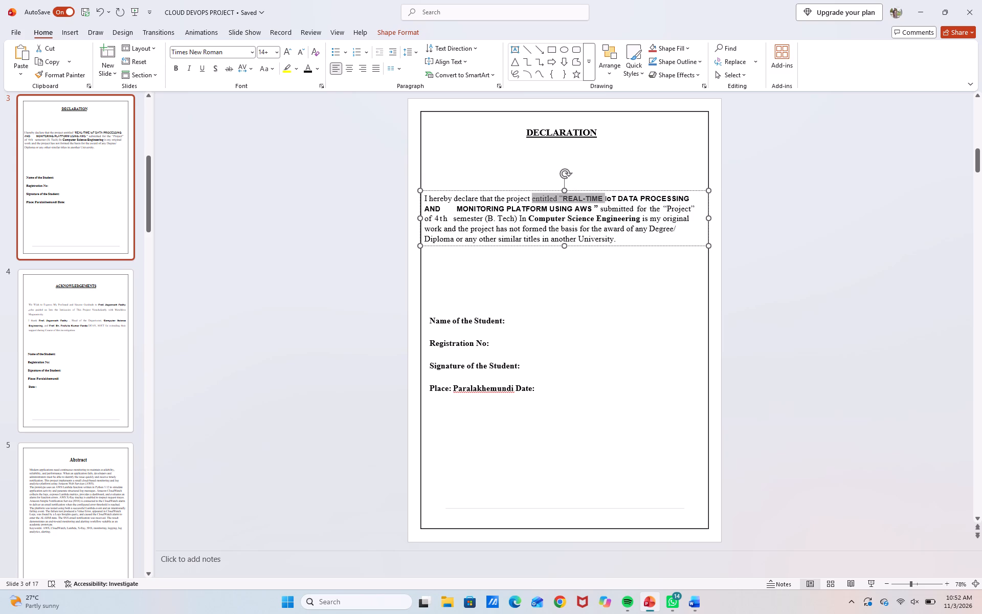
drag(558, 198, 566, 199)
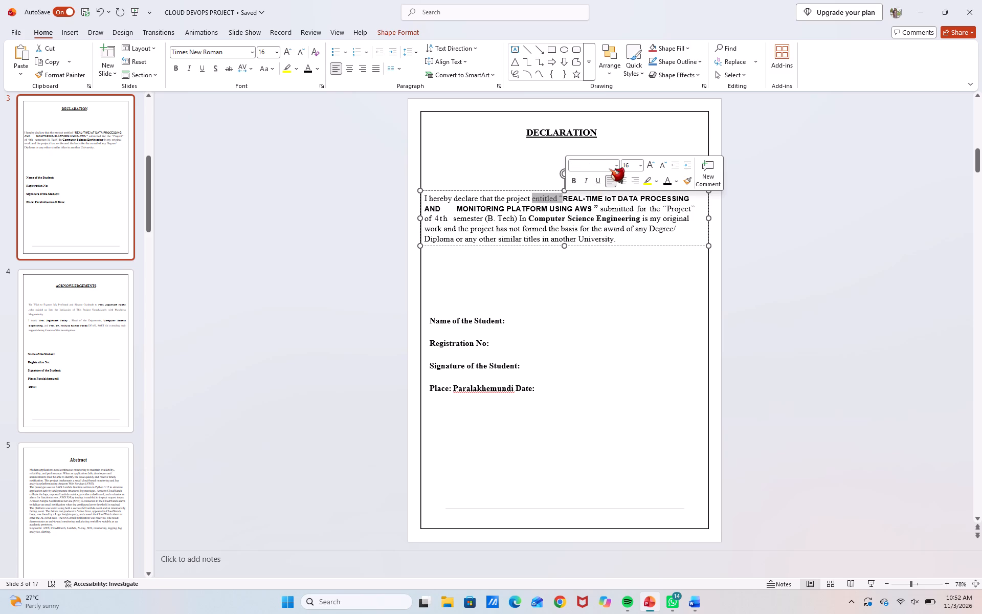
click(577, 182)
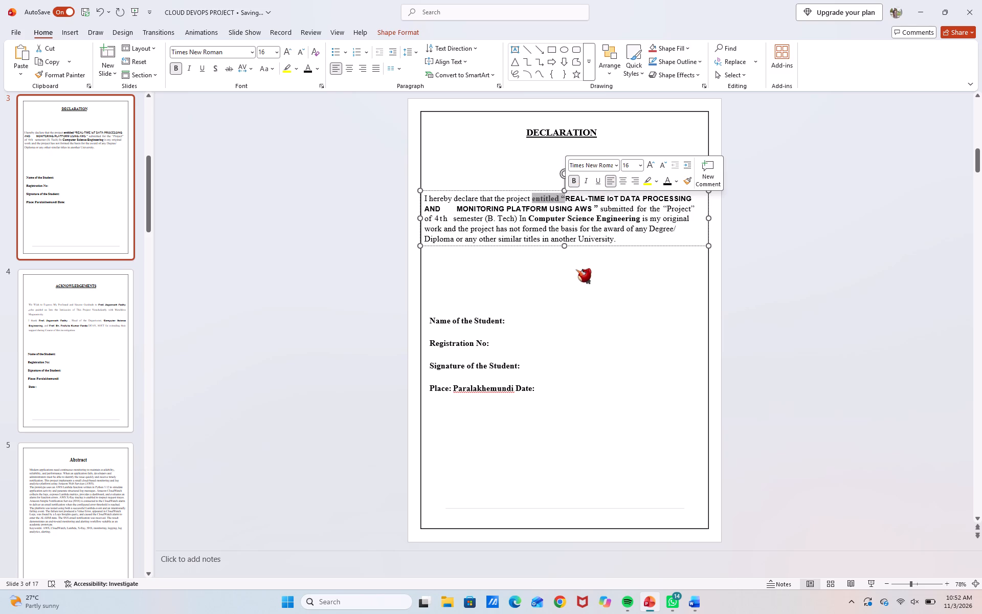
click(576, 275)
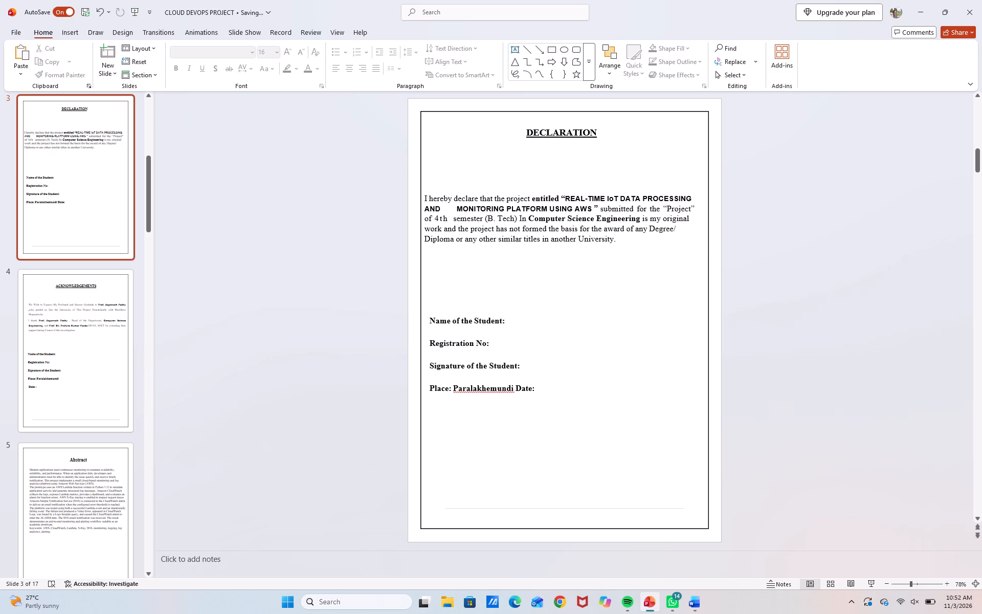
Remove the bold formatting from the word "entitled" in the Declaration paragraph, leaving the quotation mark bold.
drag(561, 201, 538, 201)
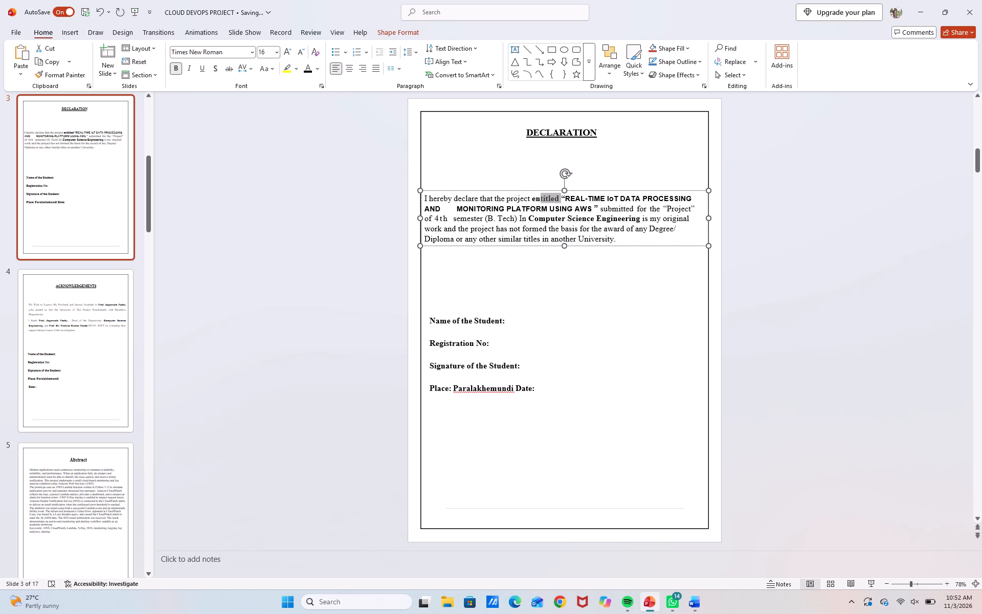
drag(538, 201, 534, 200)
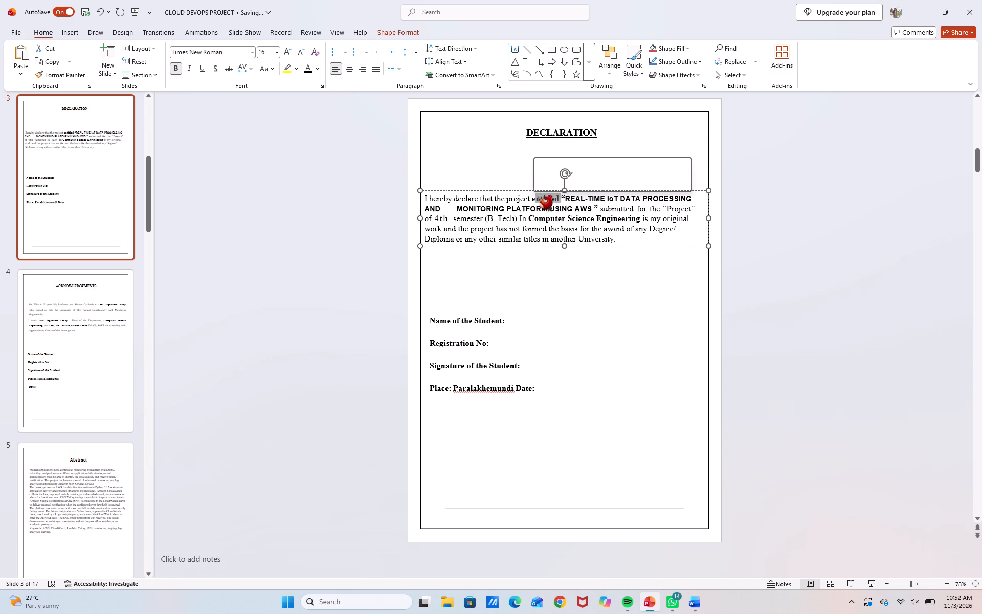
click(535, 198)
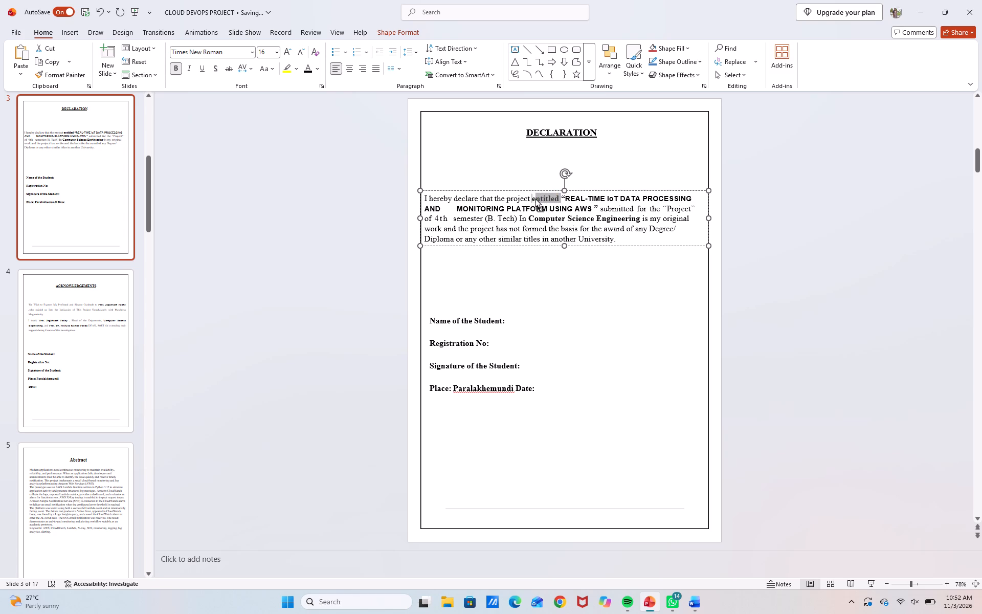
click(534, 198)
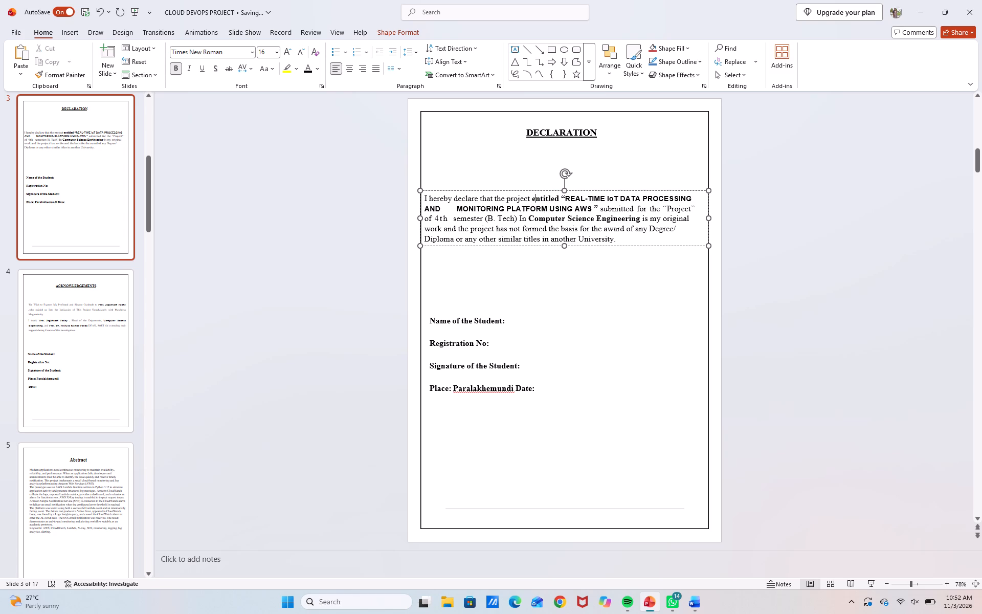
click(532, 200)
drag(532, 200, 556, 202)
drag(556, 202, 563, 199)
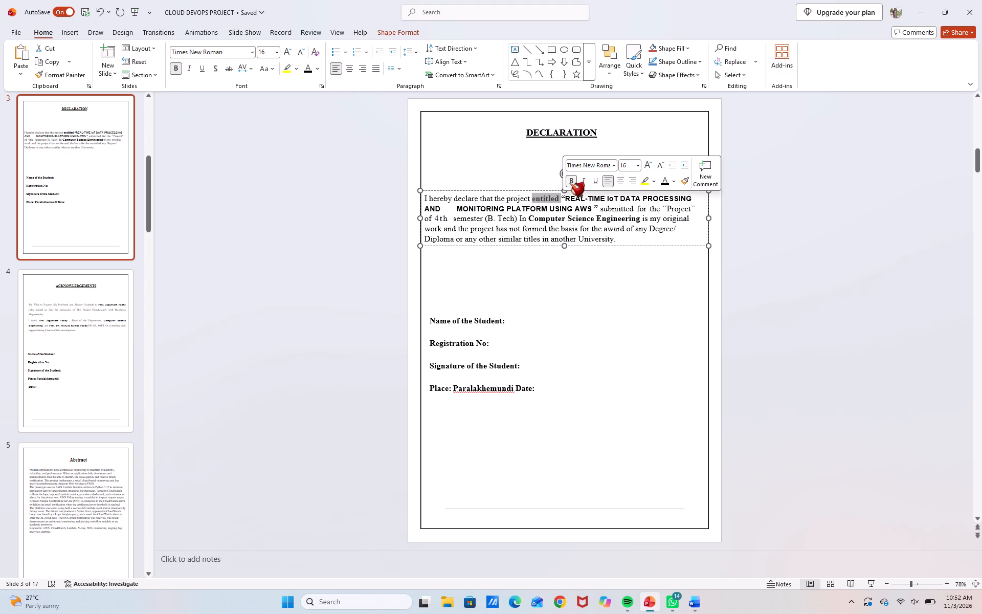
click(569, 183)
click(578, 308)
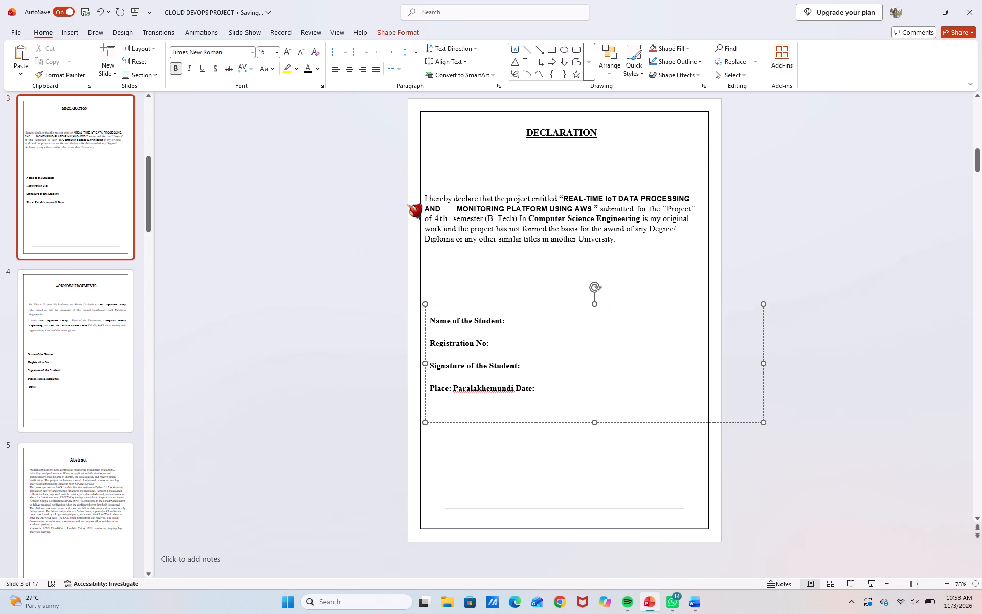
Delete the extra spaces between "AND" and "MONITORING" in the Declaration's project title, leaving a single space.
click(453, 211)
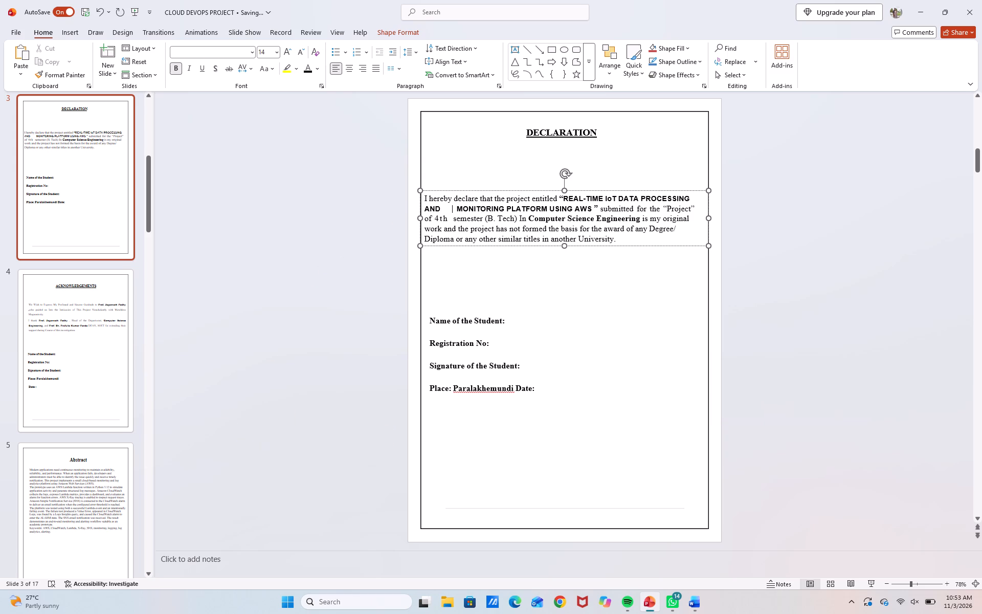
key(BackSpace)
key(BackSpace)
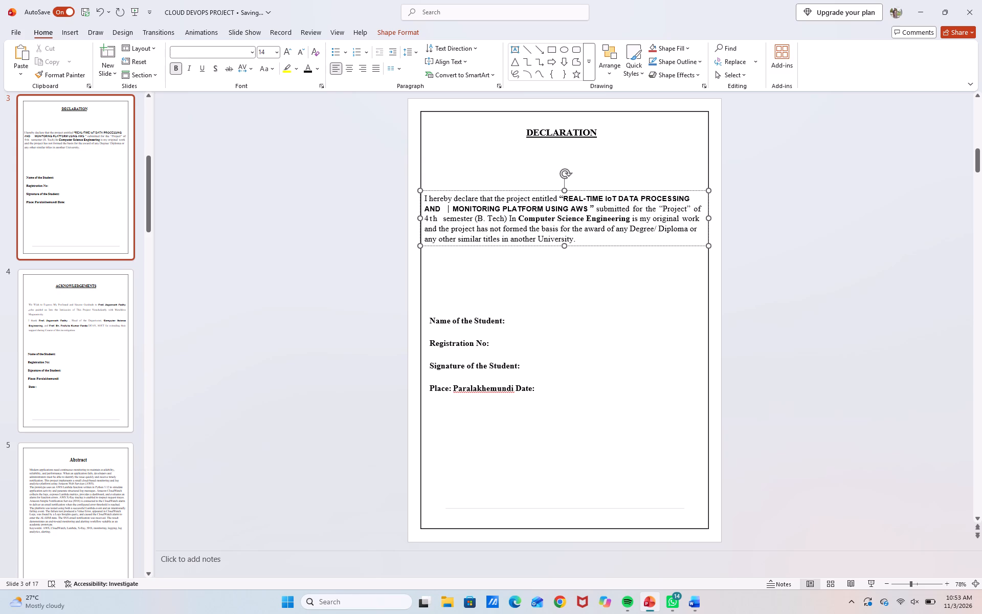
key(BackSpace)
key(BackSpace)
key(BackSpace)
key(BackSpace)
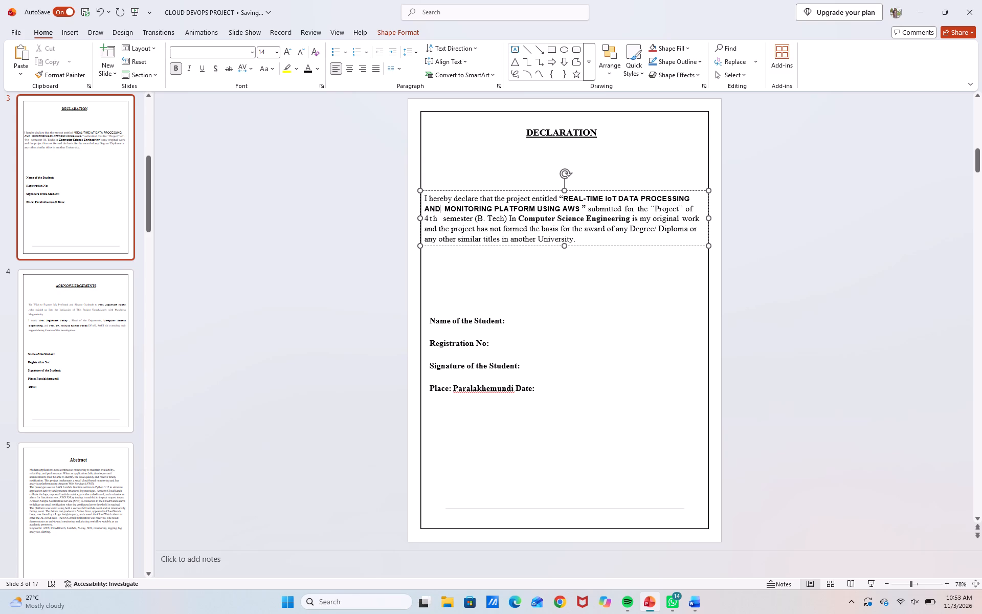
key(Right)
key(Right)
key(BackSpace)
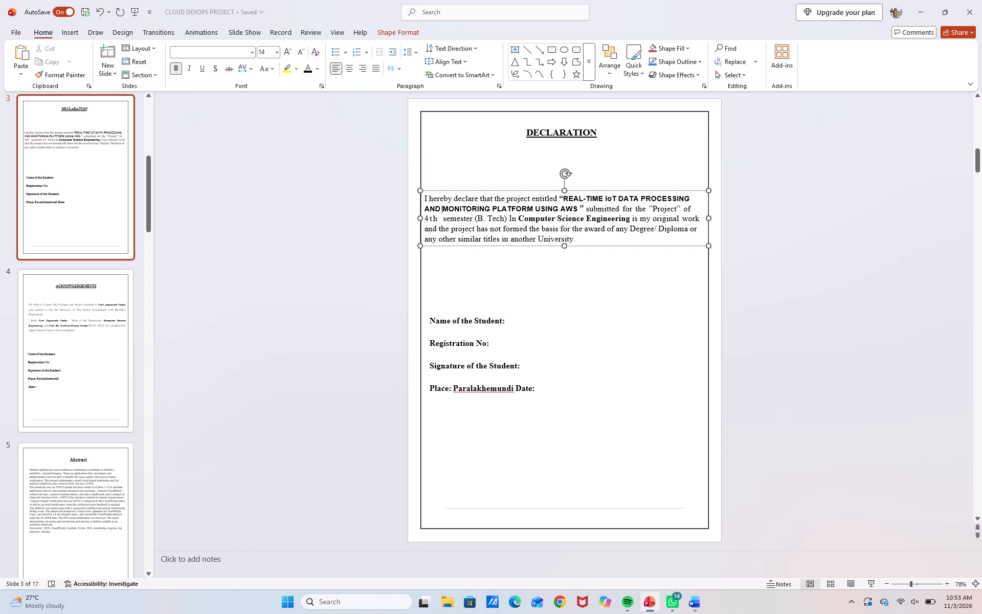
click(755, 410)
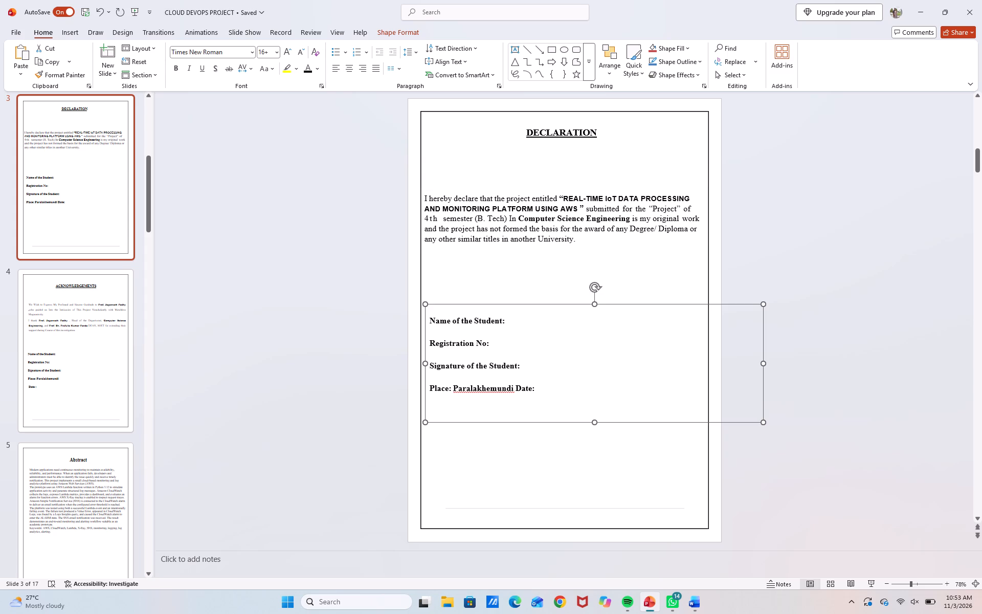
click(841, 288)
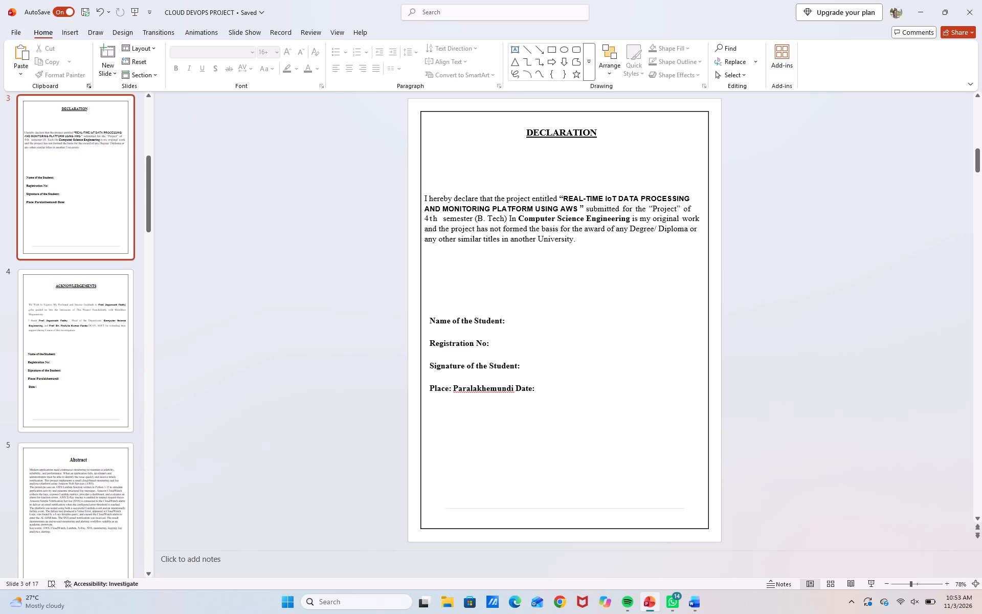
Change the font of the Declaration title's "IoT DATA PROCESSING AND MONITORING PLATFORM USING AWS" portion to Times New Roman.
drag(606, 199, 658, 197)
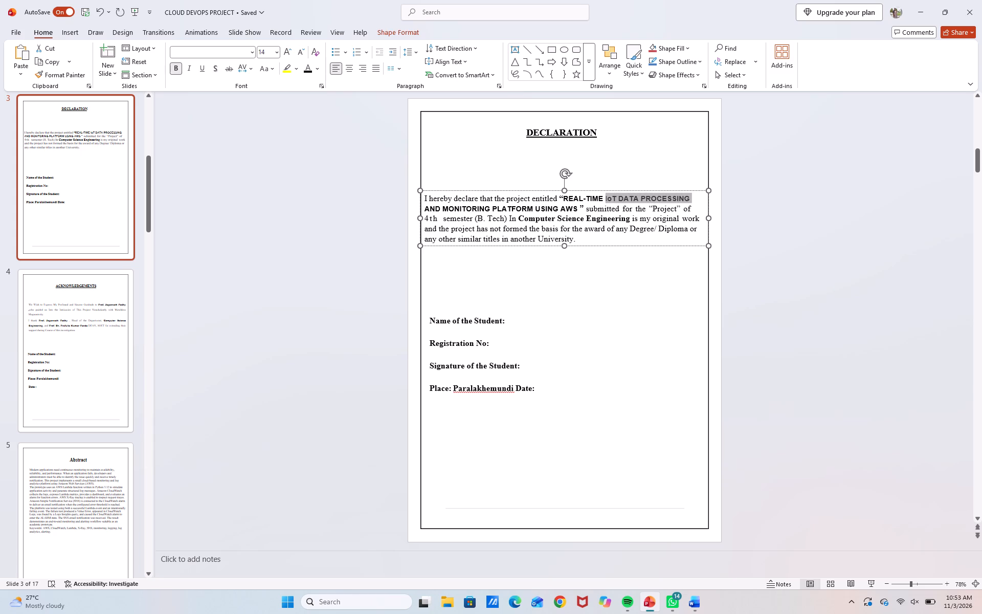
drag(658, 197, 581, 211)
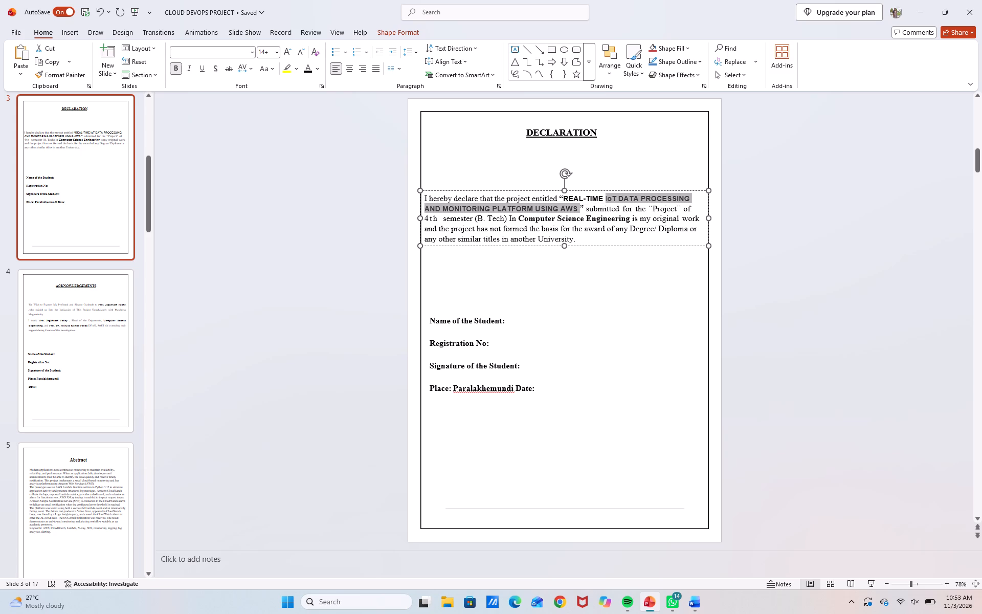
drag(581, 211, 579, 211)
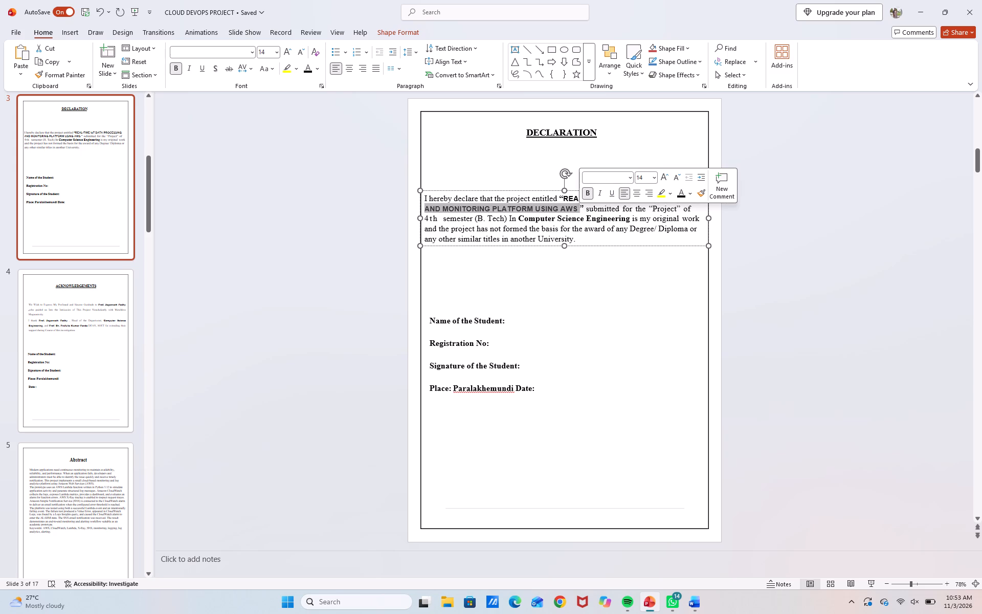
click(631, 180)
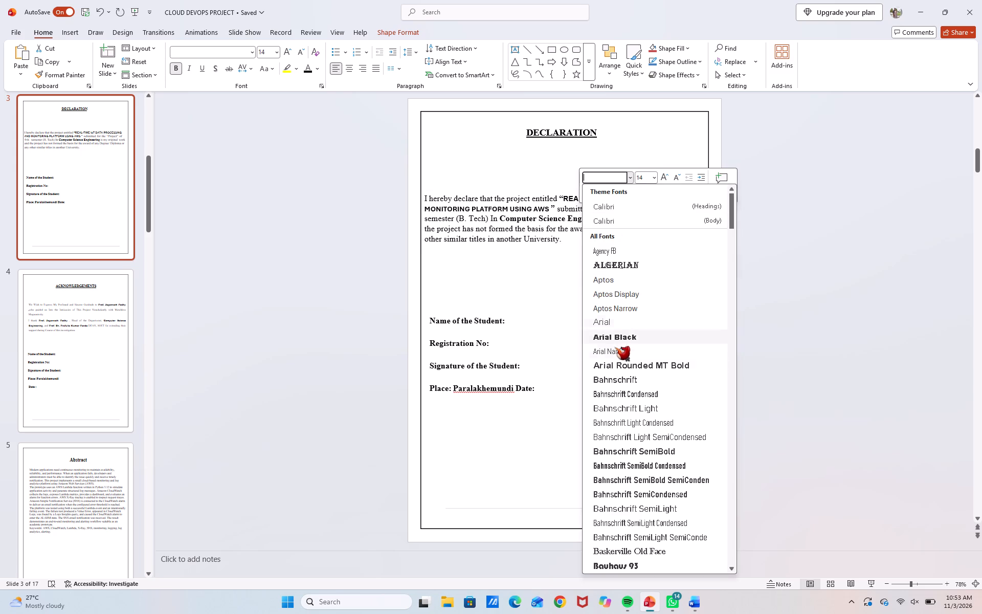
ctrl+scroll(616, 426, down, 1)
scroll(616, 426, down, 16)
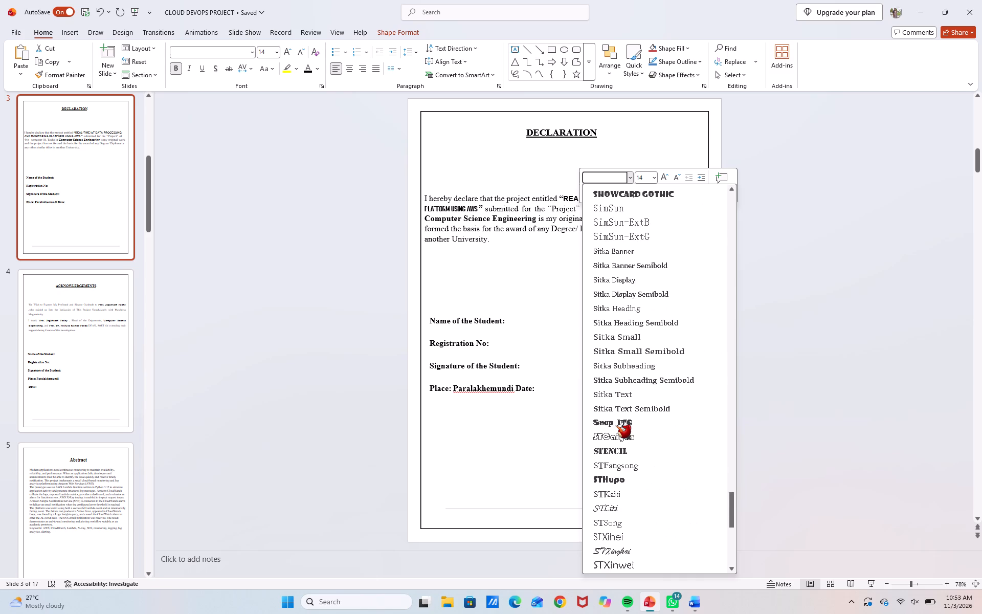
scroll(616, 426, down, 8)
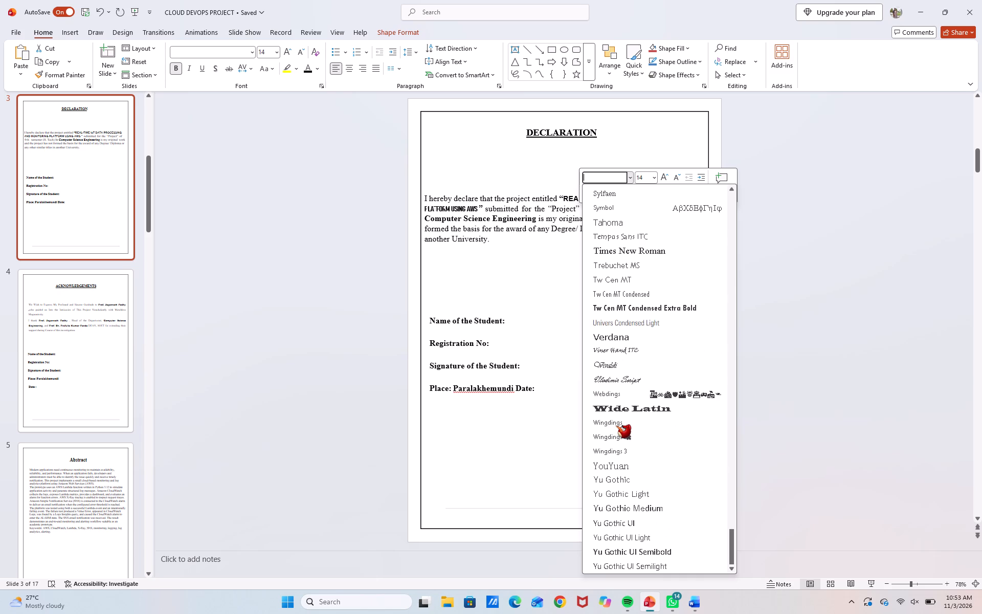
scroll(616, 426, right, 1)
click(642, 256)
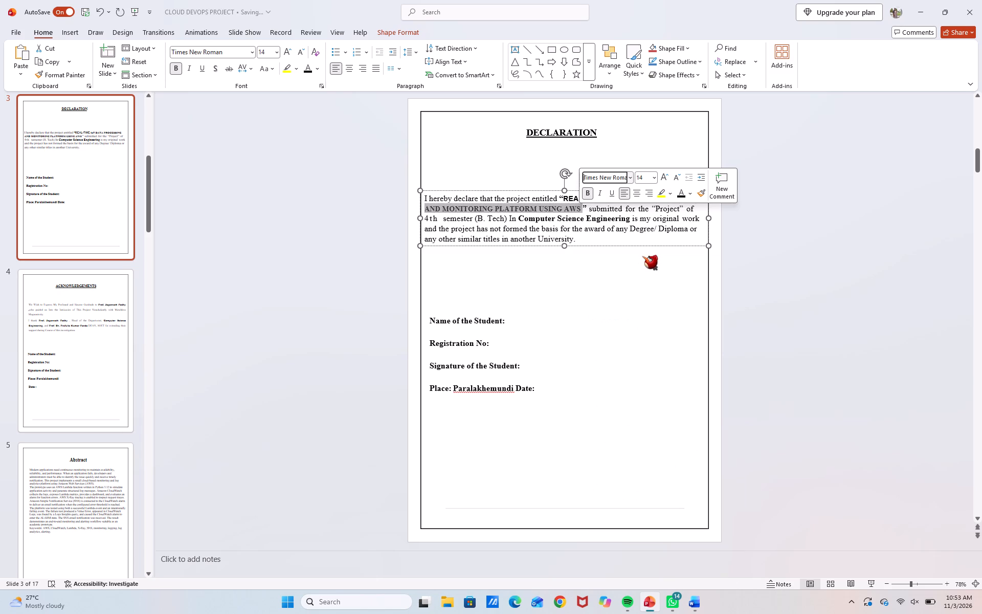
click(636, 327)
click(781, 217)
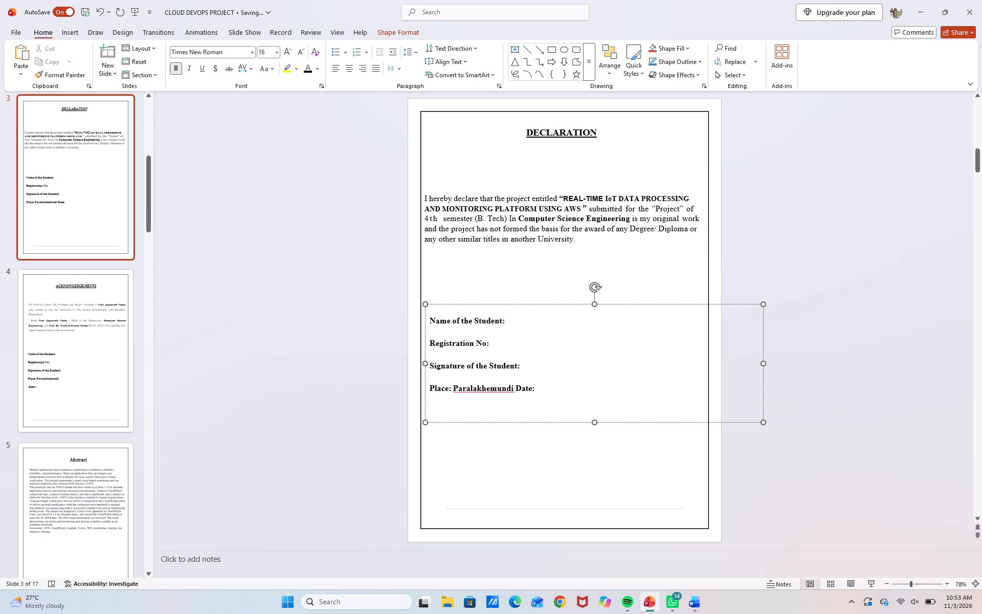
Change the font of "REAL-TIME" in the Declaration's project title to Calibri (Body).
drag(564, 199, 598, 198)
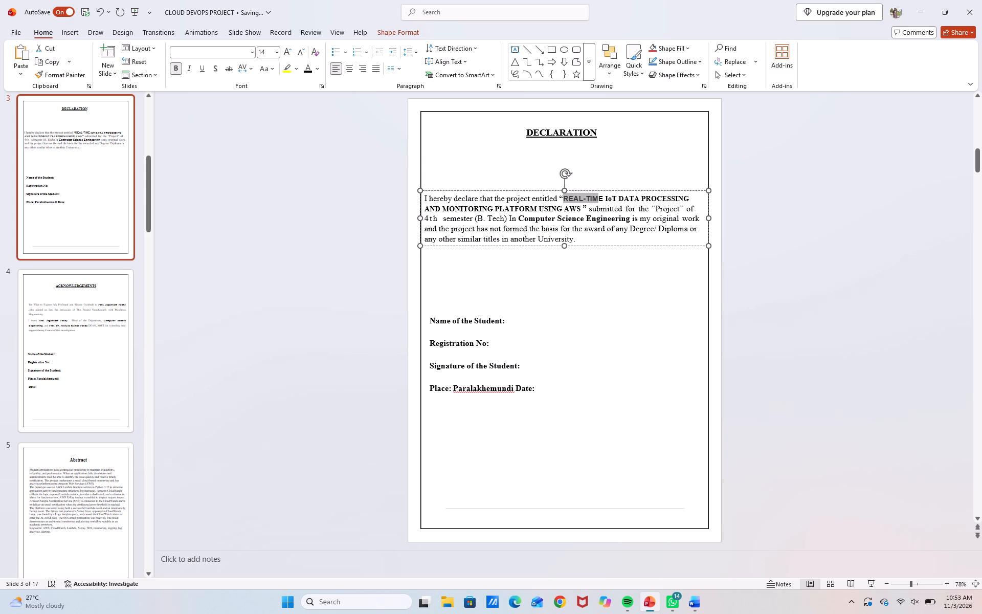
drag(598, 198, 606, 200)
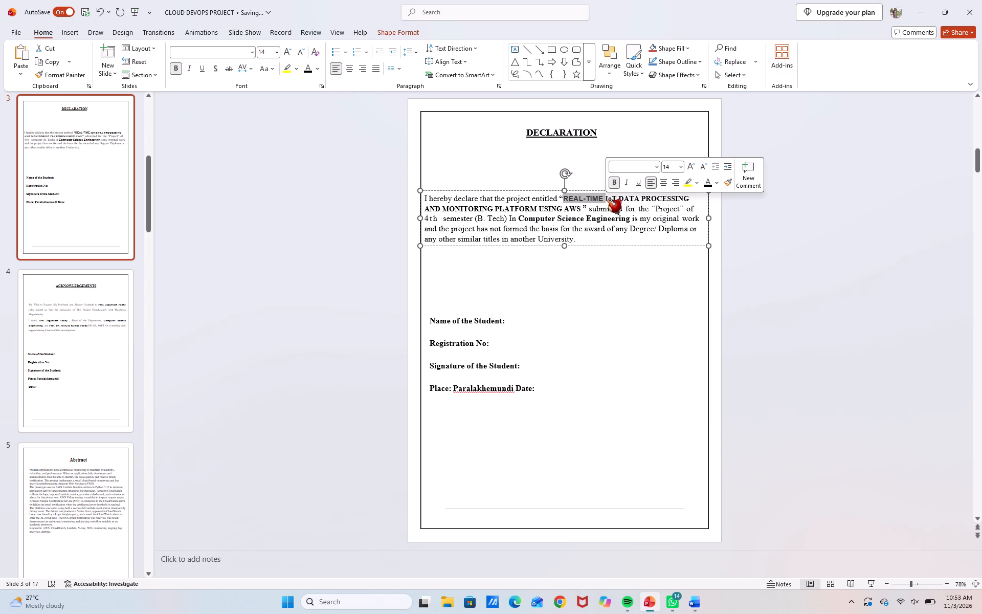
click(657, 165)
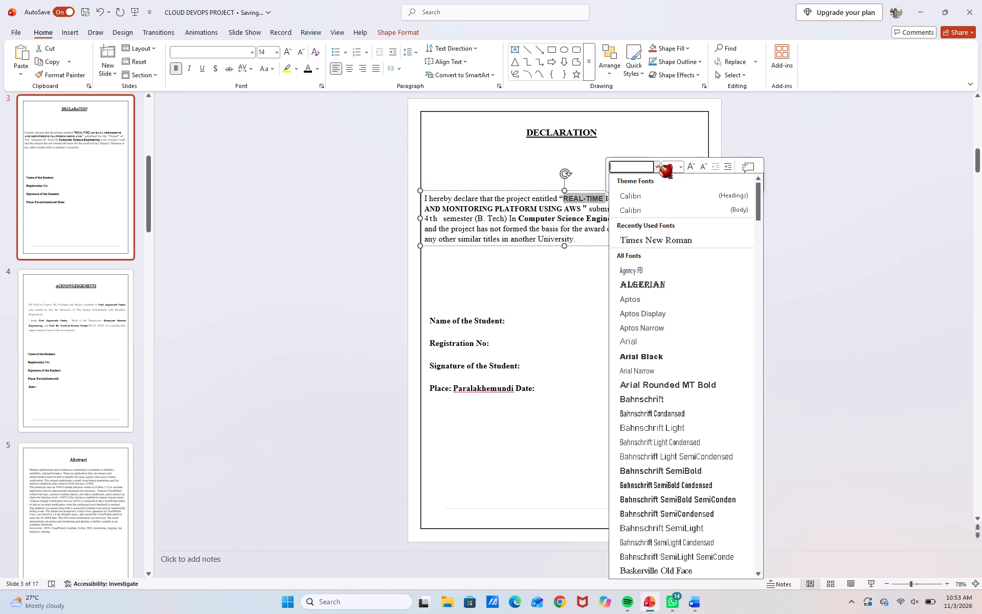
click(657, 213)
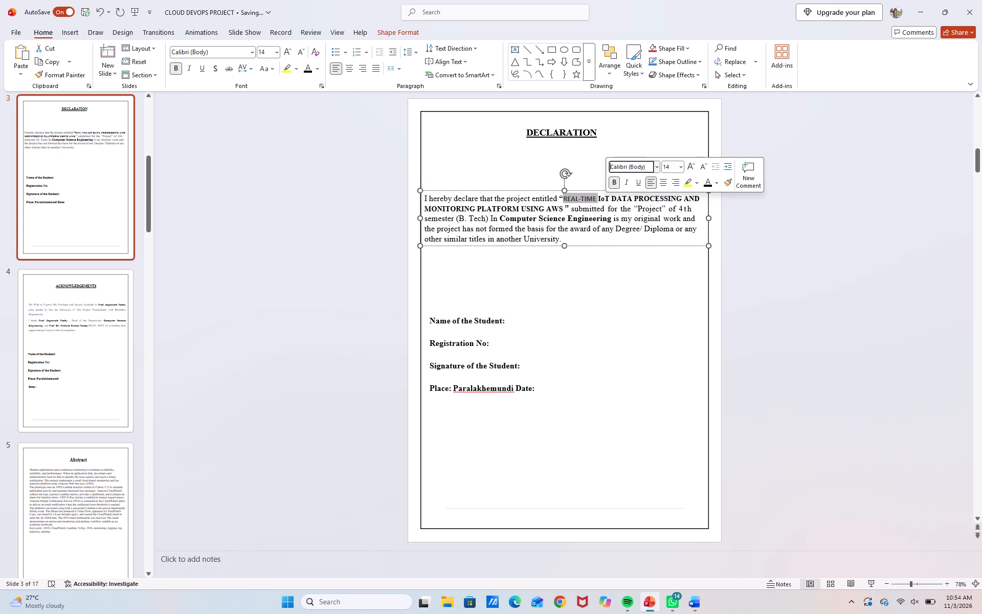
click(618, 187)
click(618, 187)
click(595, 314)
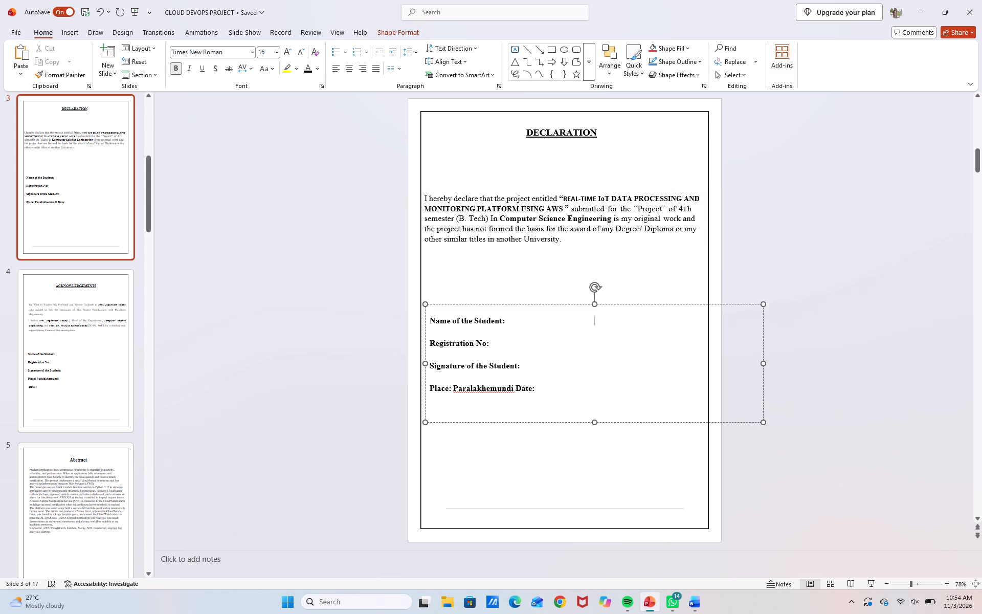
Set the font of "REAL-TIME" in the Declaration's project title to Times New Roman.
drag(598, 198, 564, 198)
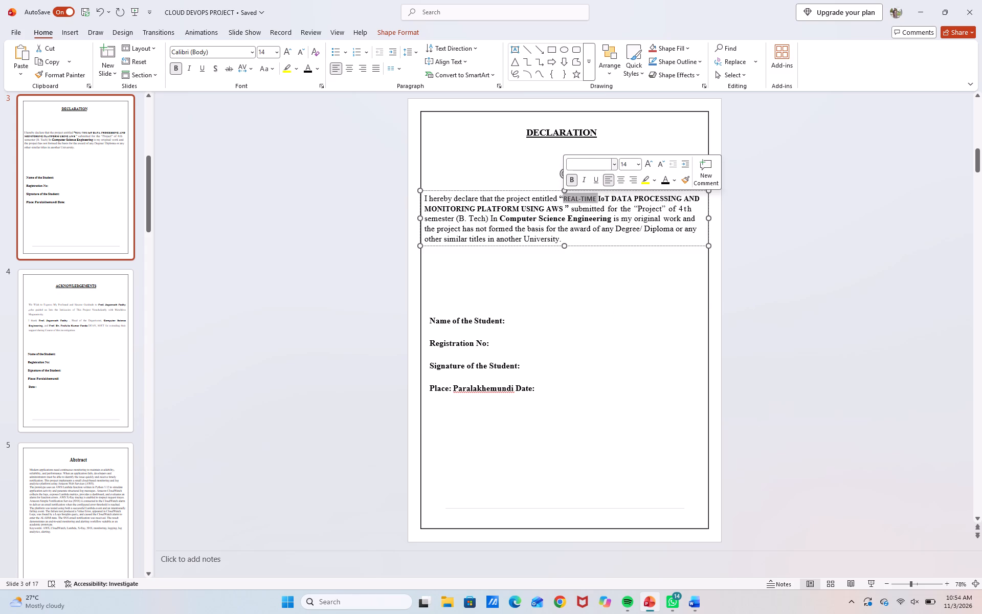
click(612, 166)
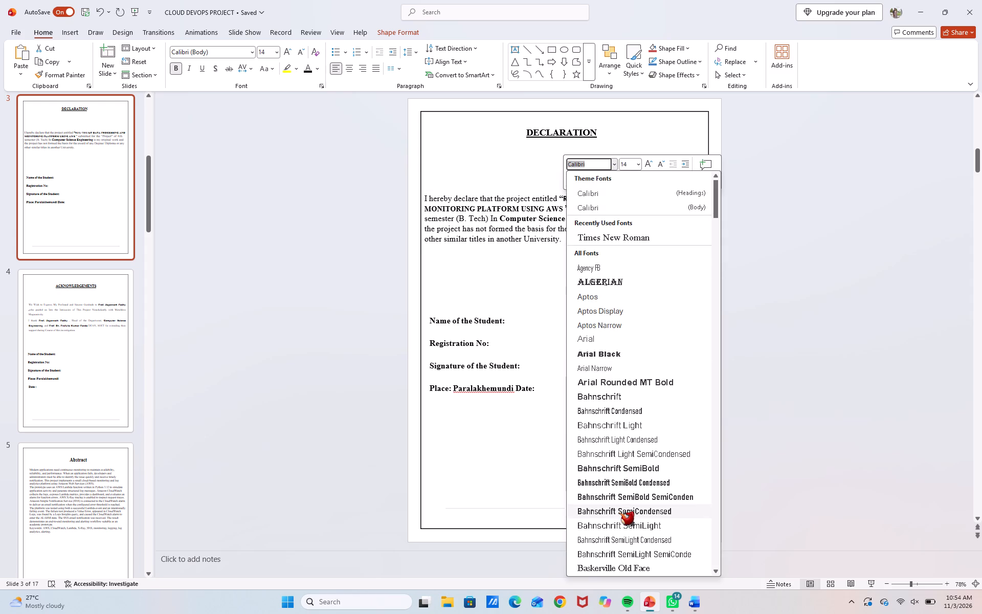
scroll(619, 513, down, 6)
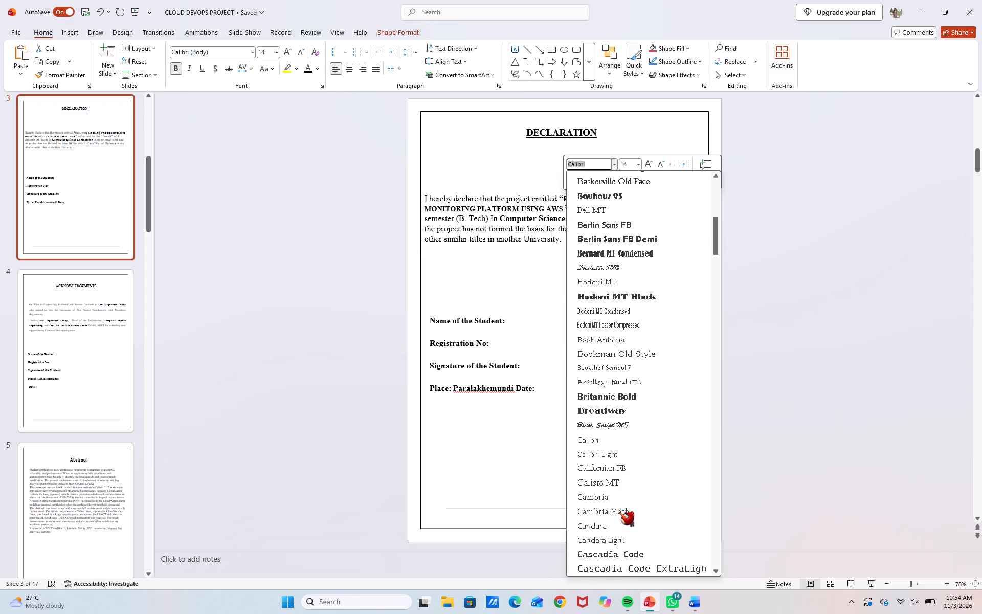
scroll(619, 513, down, 2)
ctrl+scroll(619, 513, up, 1)
scroll(619, 513, down, 2)
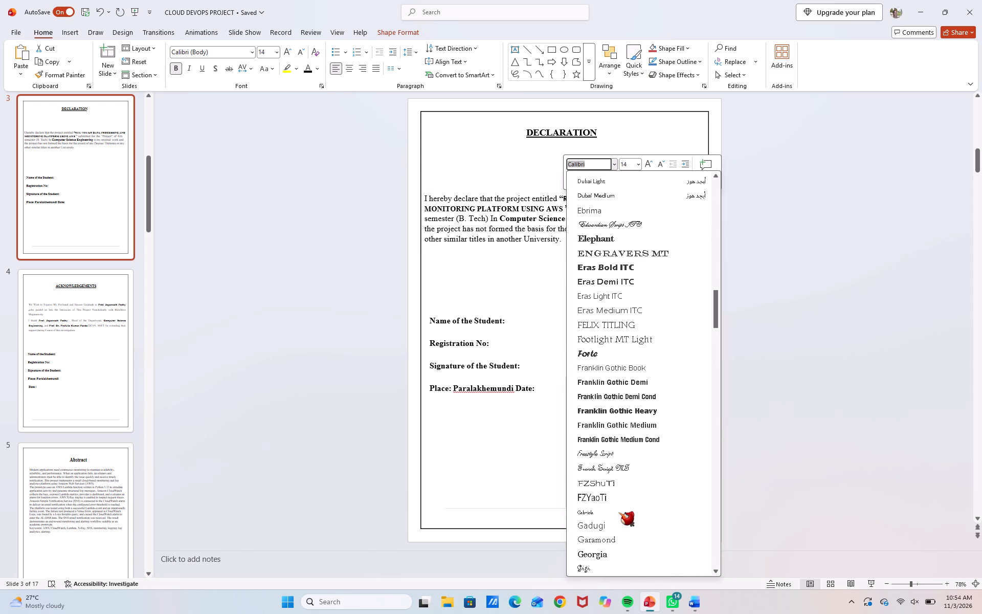
scroll(619, 513, down, 5)
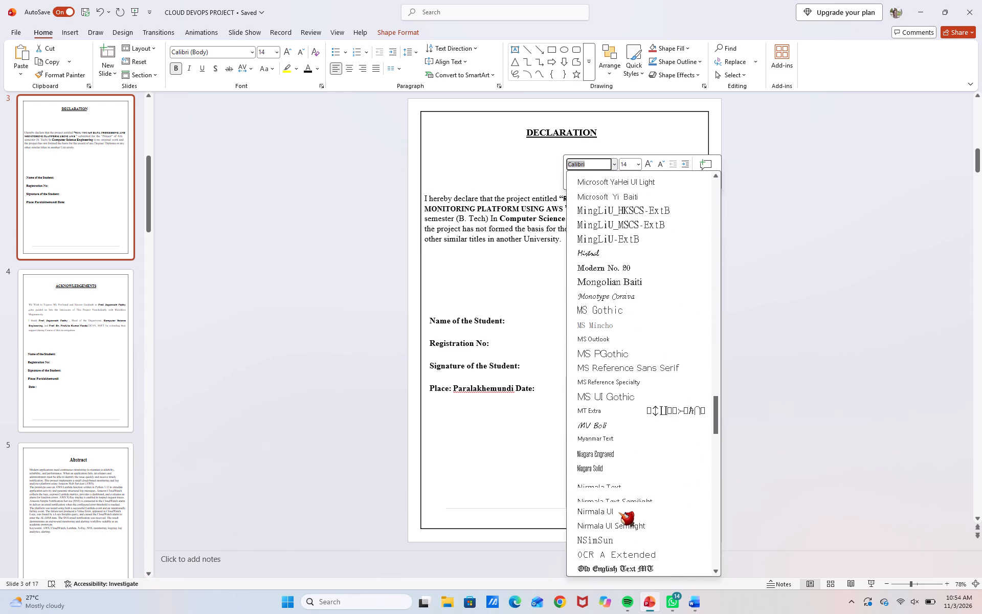
scroll(619, 513, down, 8)
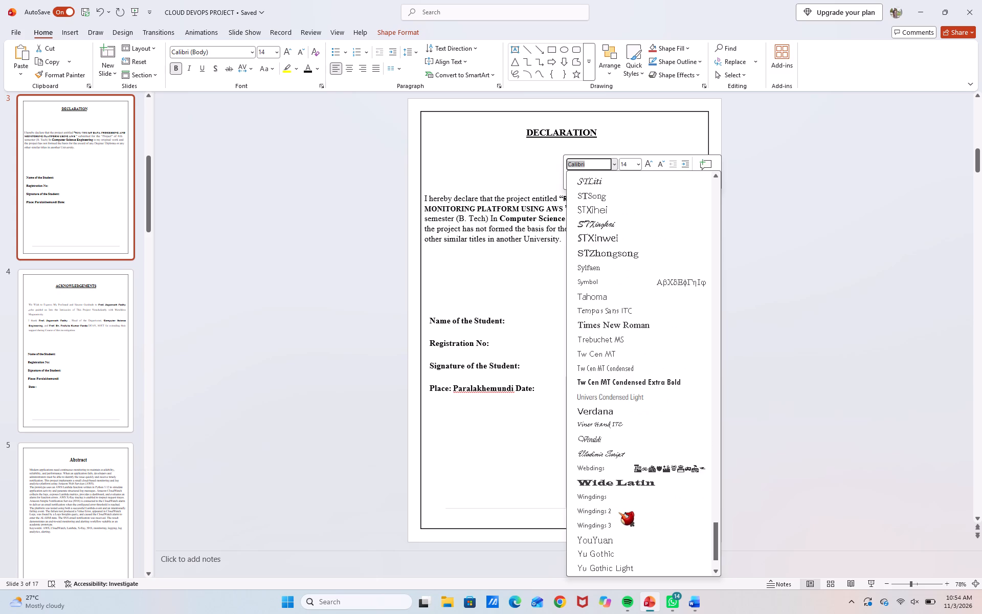
click(654, 254)
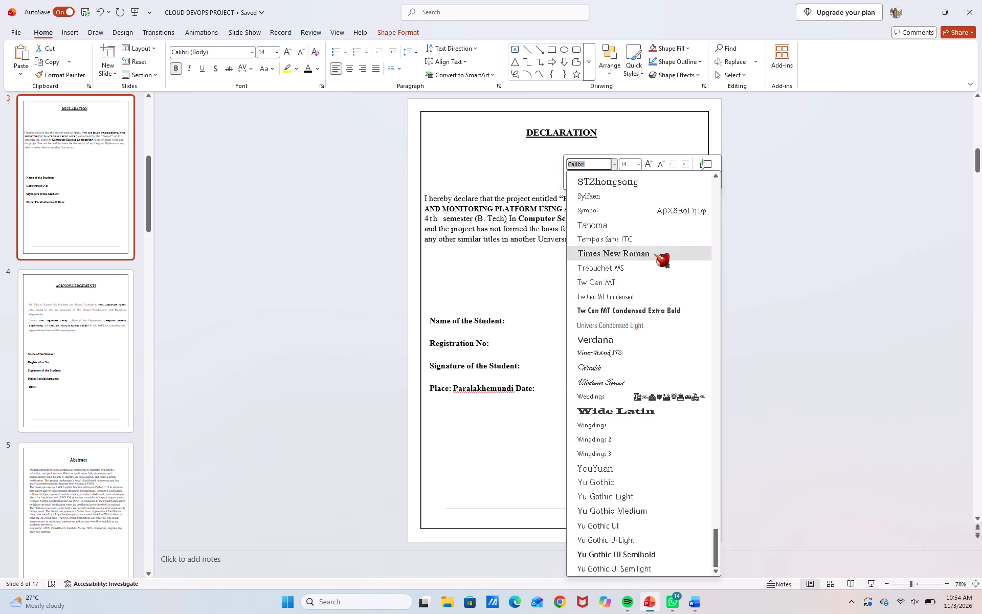
click(647, 313)
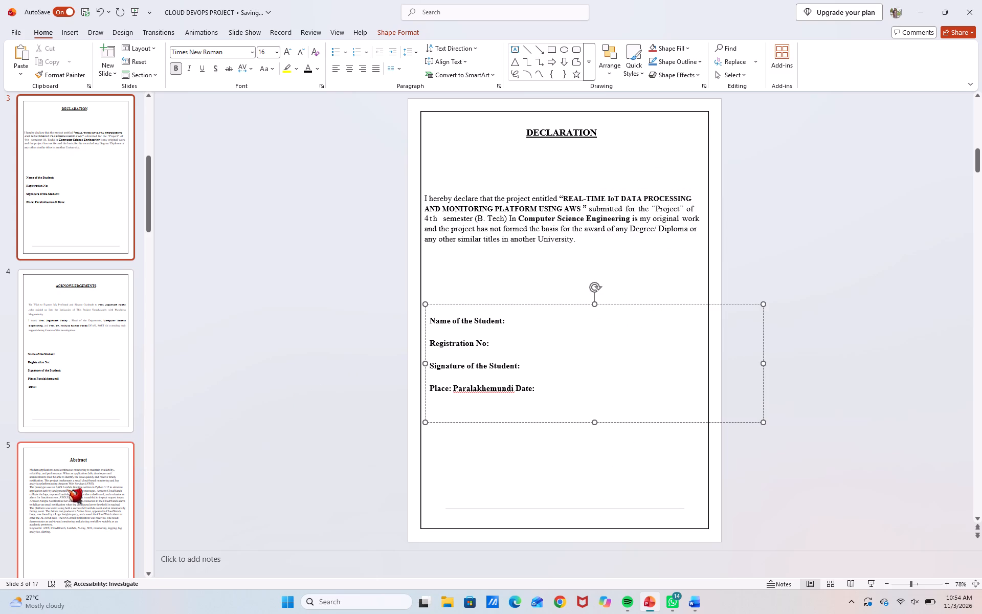
Delete the Abstract body text on slide 5 from "Modern applications need" through "demonstrates an end-to-end".
click(76, 380)
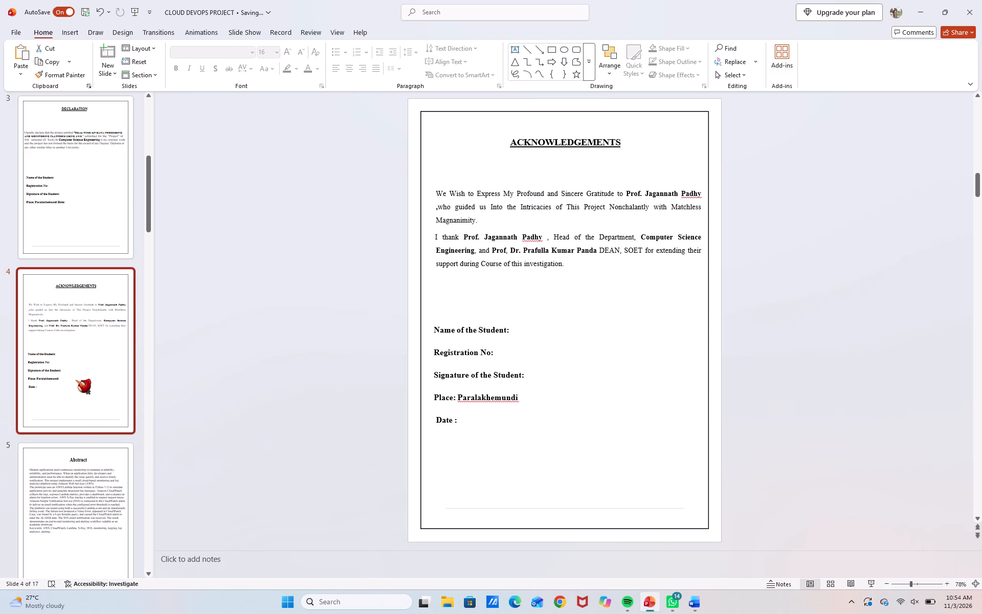
click(83, 473)
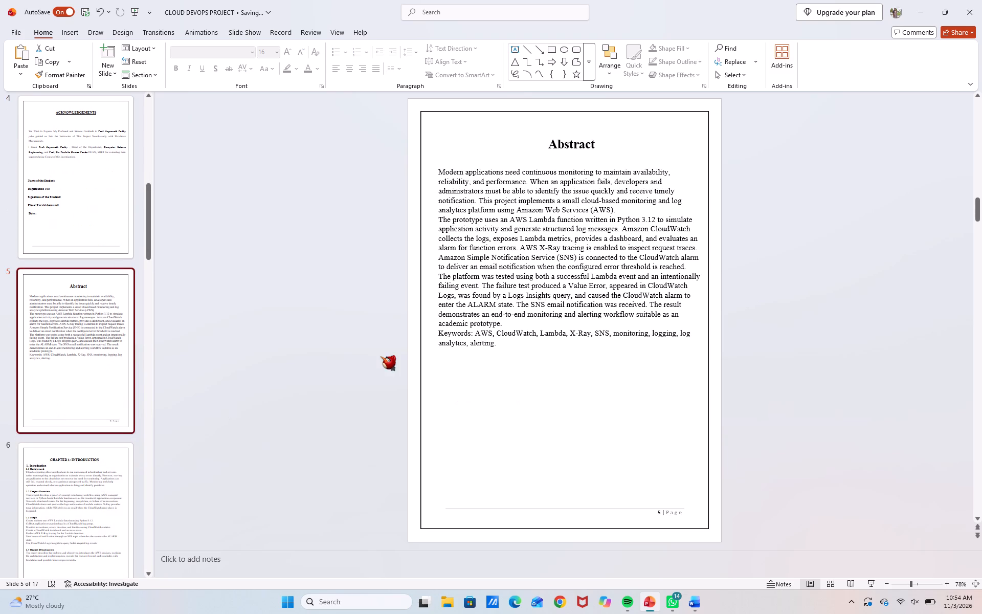
click(437, 172)
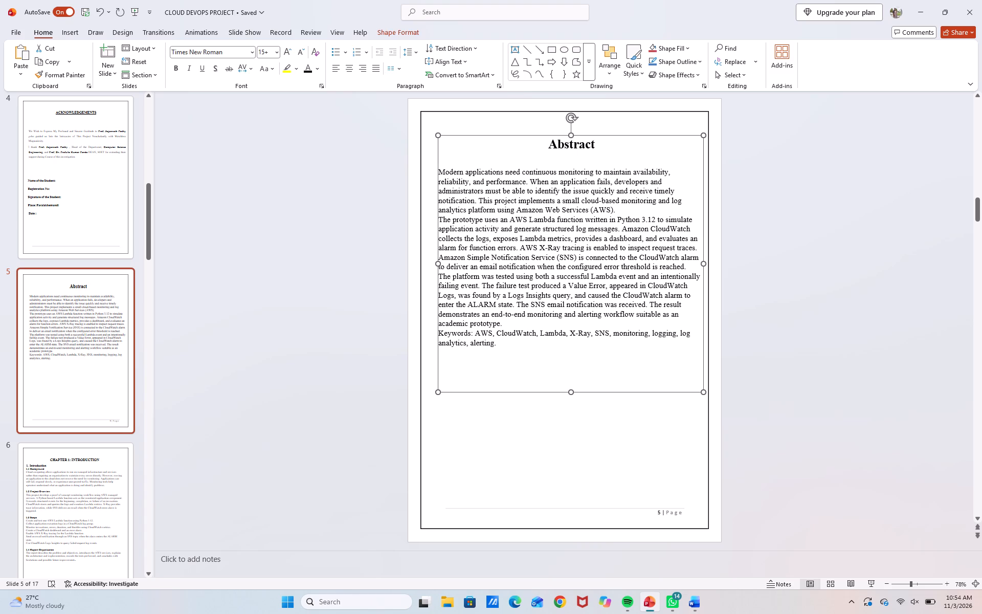
drag(441, 172, 517, 312)
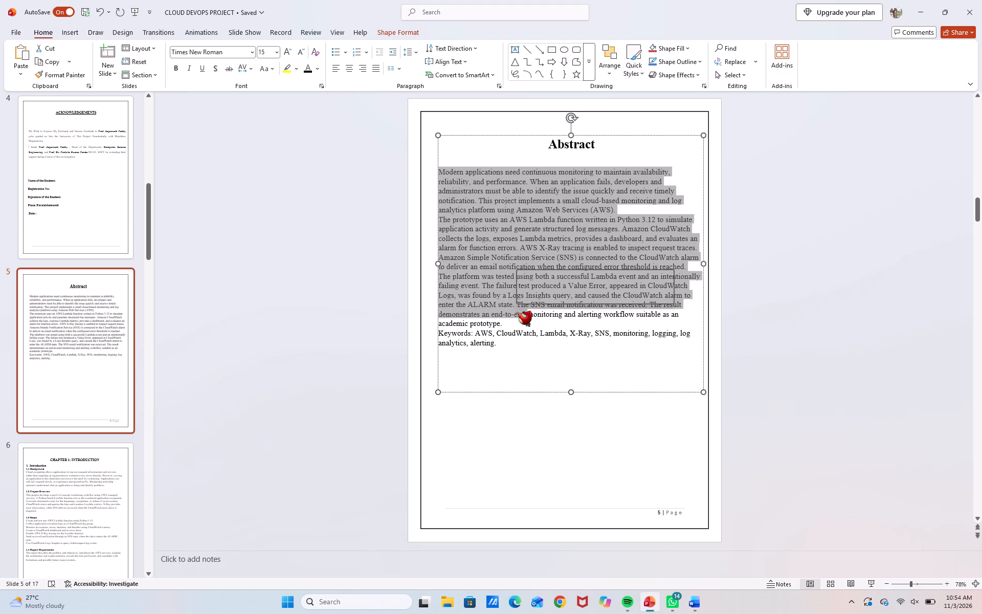
key(BackSpace)
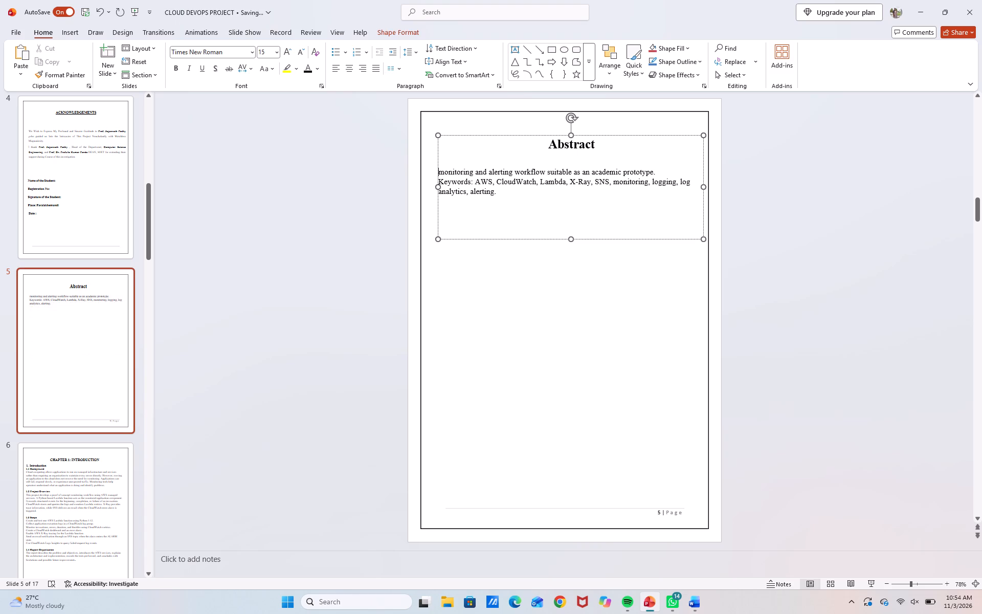
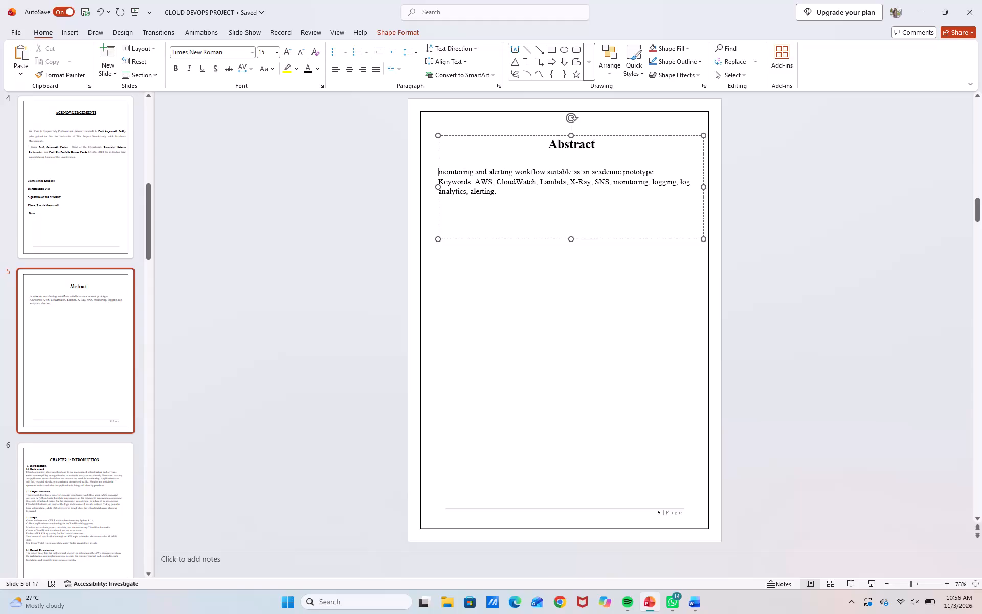
Paste the copied IoT abstract, starting "The rapid development of the Internet of Things (IoT)", before the remaining Abstract text on slide 5.
key(ctrl+v)
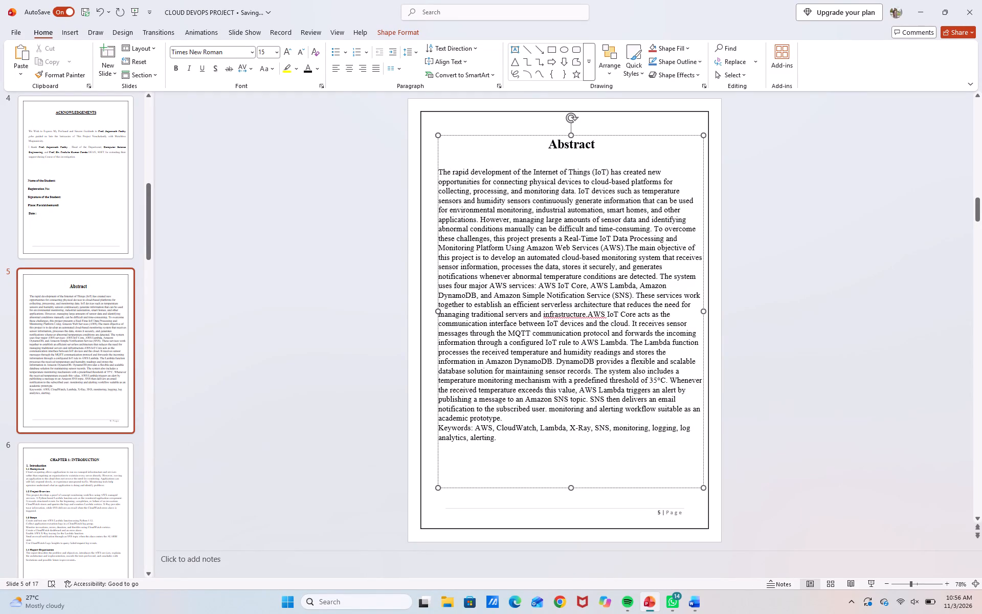
Delete the leftover old Abstract text on slide 5 from "monitoring and alerting workflow" through the end of the Keywords line.
drag(548, 412, 562, 436)
key(BackSpace)
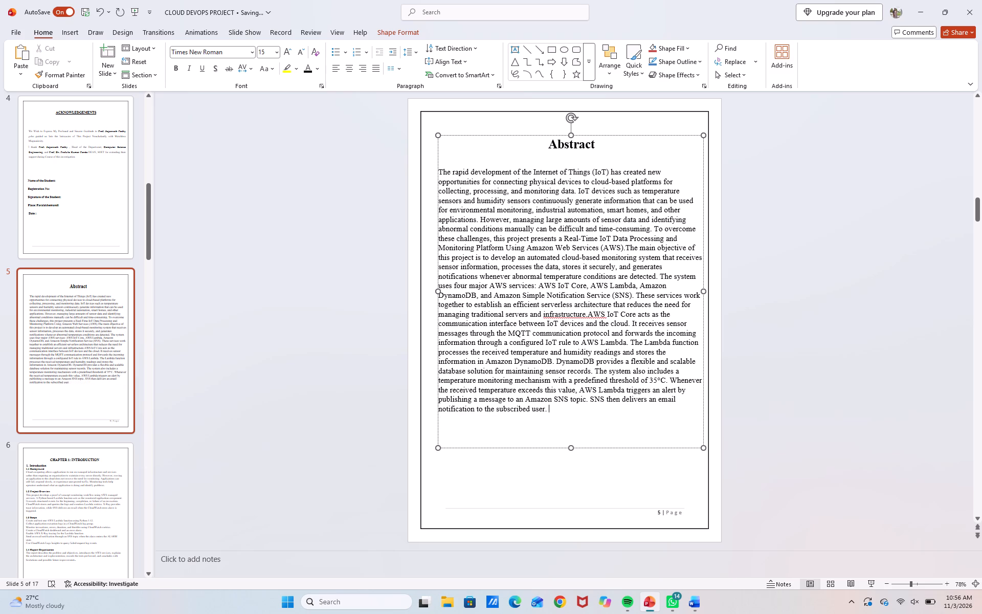
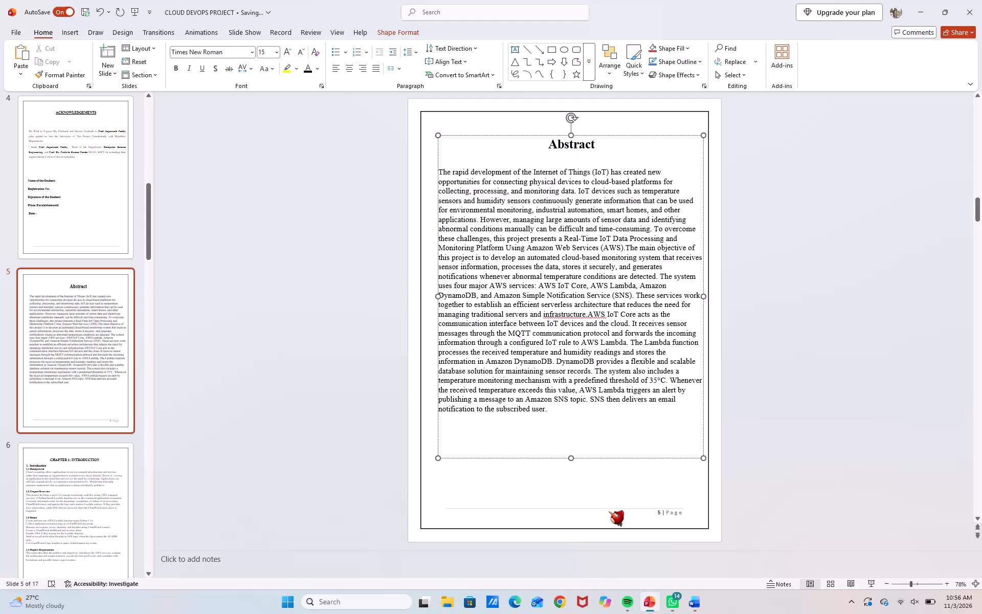
Paste the copied closing paragraph, starting "The proposed system demonstrates the practical integration", at the end of the Abstract text on slide 5.
key(ctrl+v)
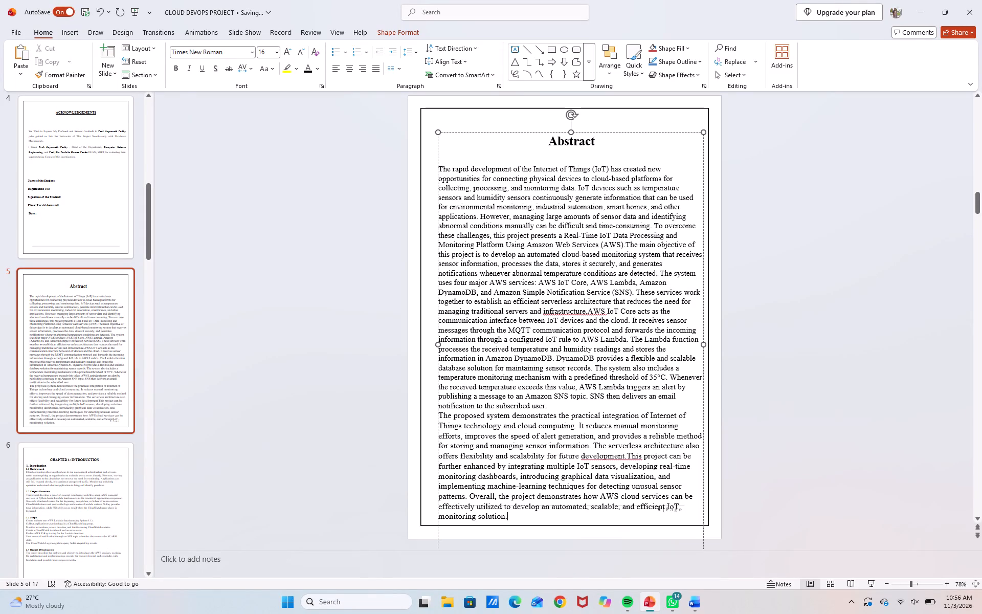
click(810, 369)
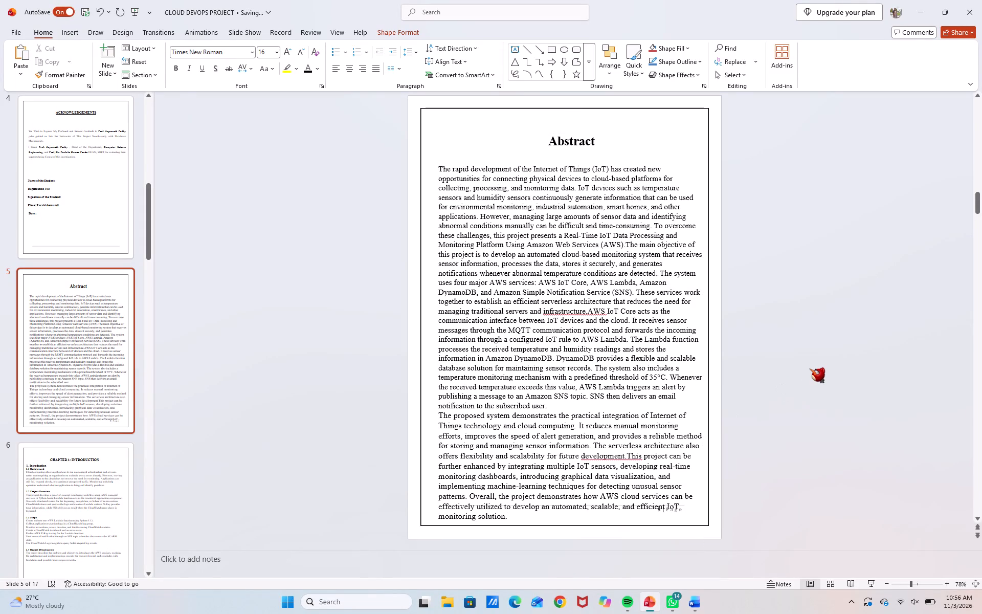
Enlarge the Abstract text box slightly up and outward from its upper-left corner so its text clears the page number.
click(635, 167)
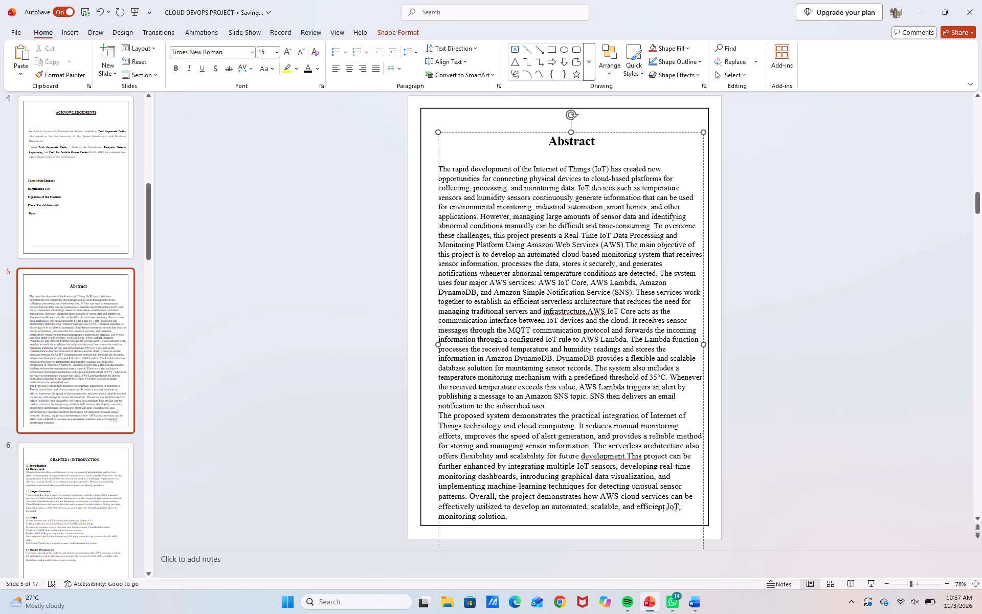
drag(439, 133, 435, 118)
click(351, 218)
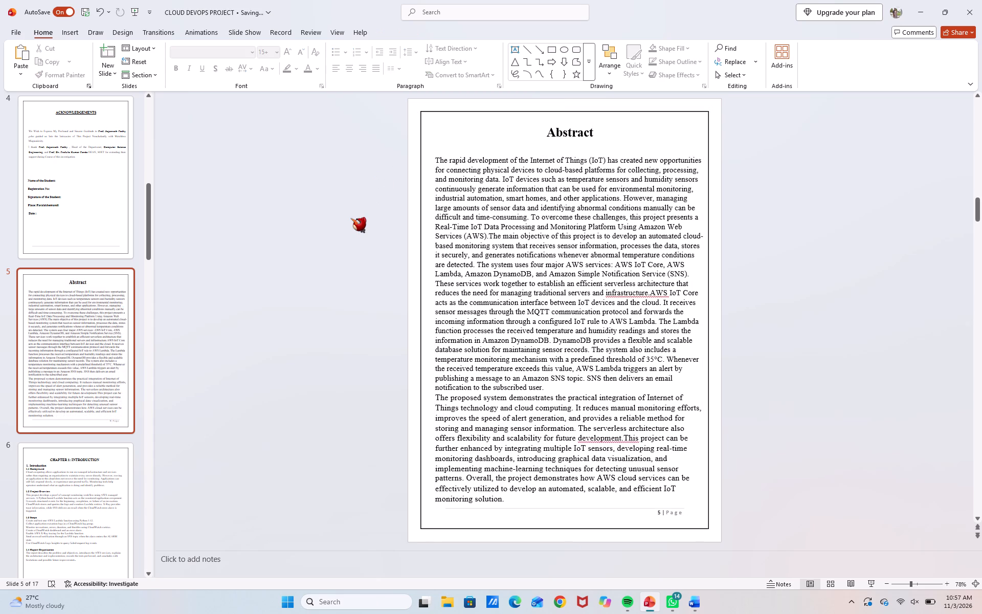
Insert a space on each side of the period between "infrastructure" and "AWS IoT Core acts" in the Abstract.
click(651, 295)
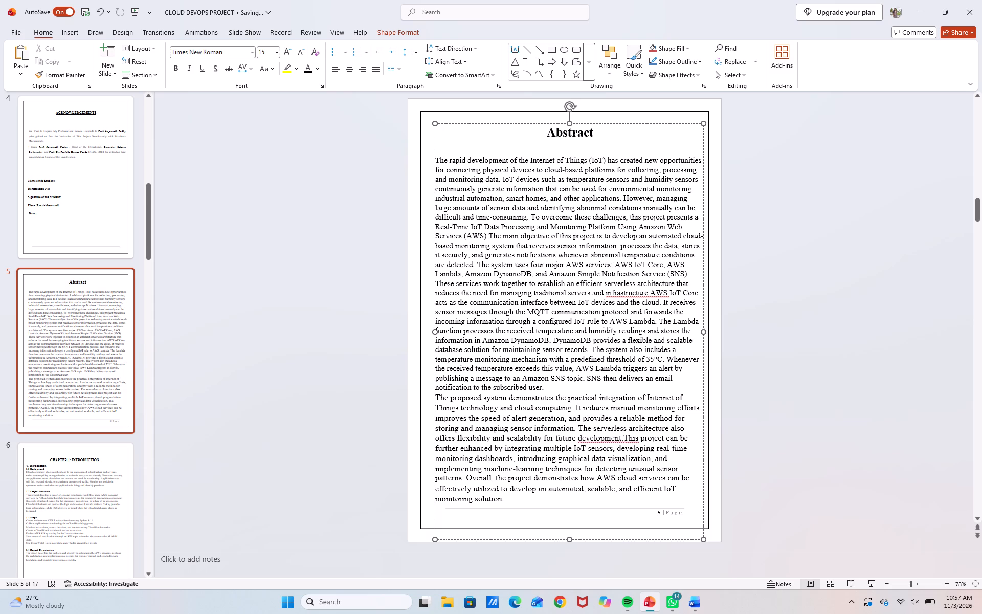
key(space)
click(763, 304)
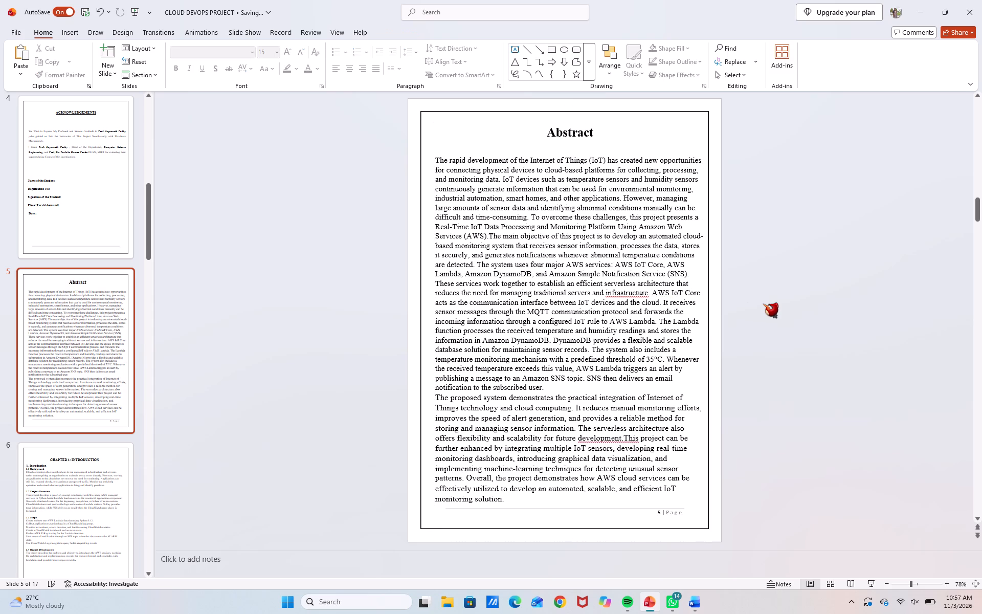
click(649, 295)
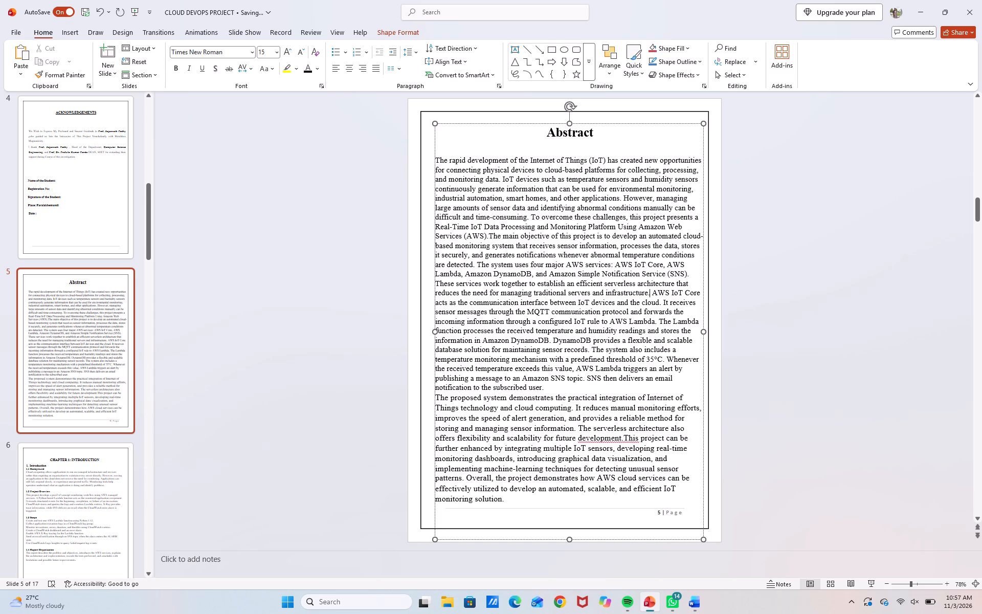
key(Left)
key(space)
click(806, 284)
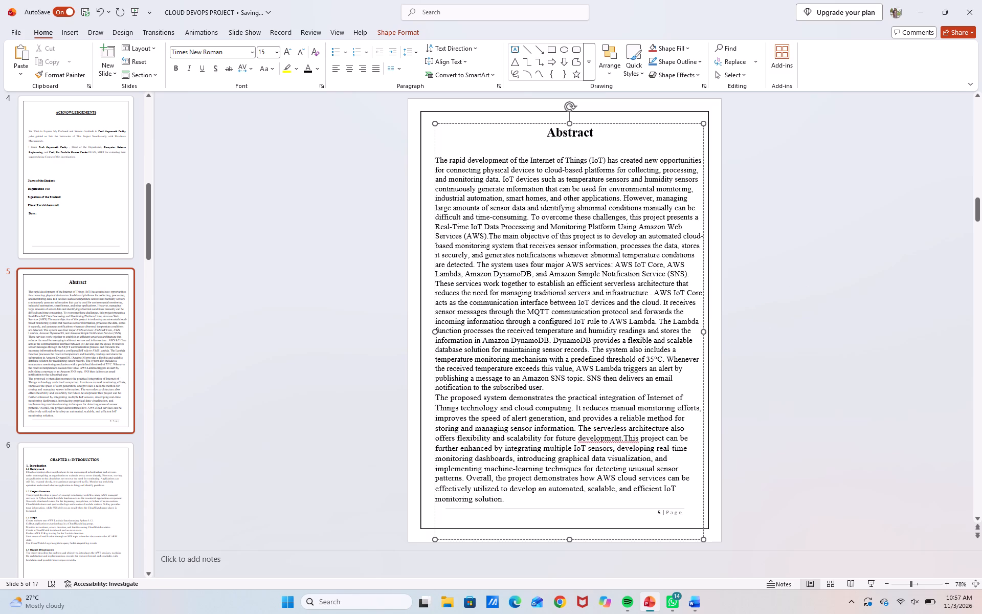
Open slide 6 with the "CHAPTER 1: INTRODUCTION" page.
click(94, 499)
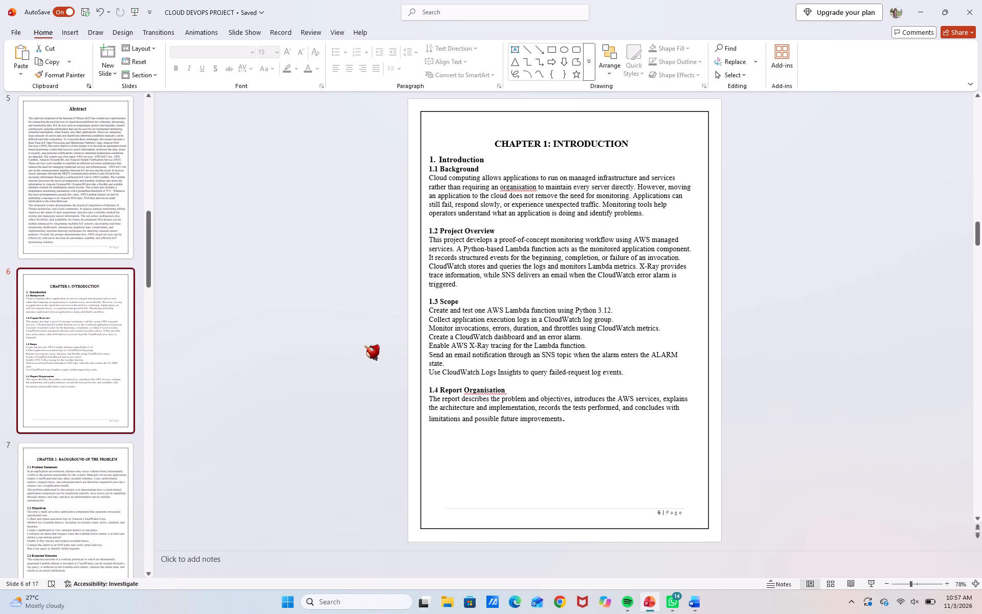
Rename the presentation file as CLOUD SECURITY PROJECT REPORT, replacing DEVOPS with SECURITY and adding REPORT at the end.
click(263, 7)
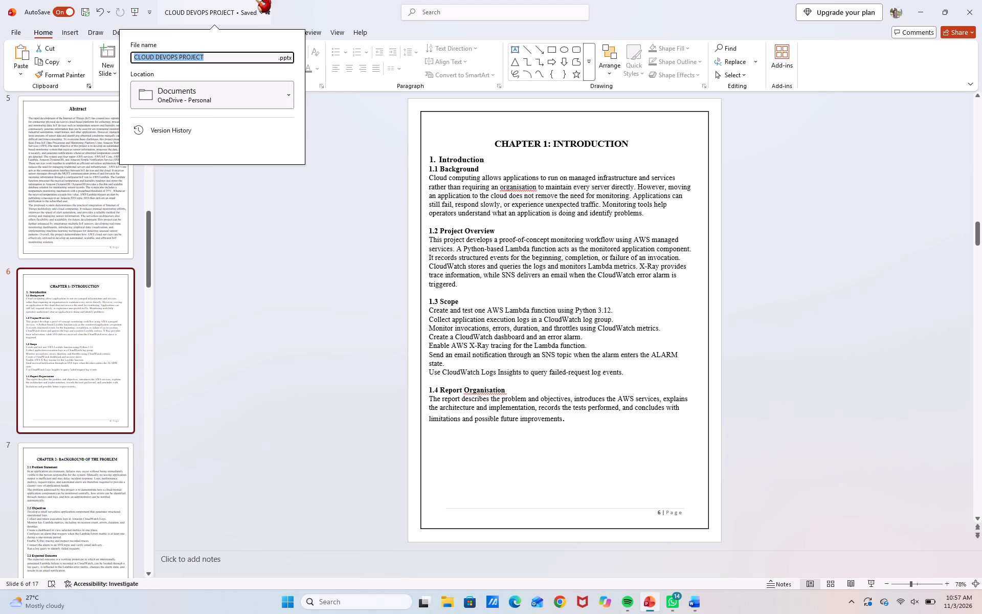
click(231, 56)
key(Left)
key(Left)
key(Left)
key(Left)
key(Left)
key(Left)
key(Left)
key(Left)
key(Left)
key(Left)
key(Left)
key(Left)
key(Left)
key(Left)
key(Left)
key(Left)
key(Left)
key(Left)
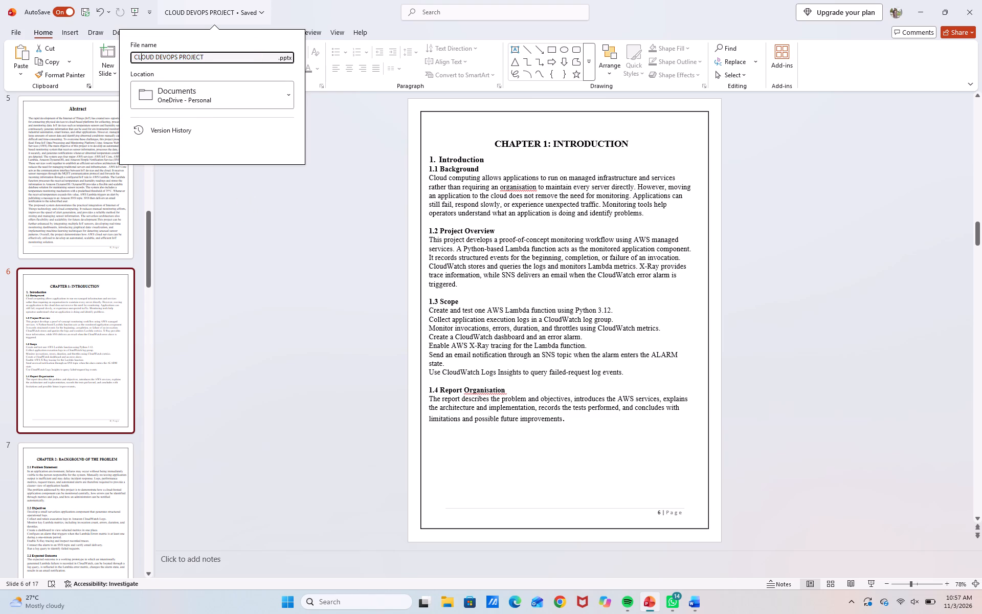
key(Right)
key(Right)
key(Right)
key(Right)
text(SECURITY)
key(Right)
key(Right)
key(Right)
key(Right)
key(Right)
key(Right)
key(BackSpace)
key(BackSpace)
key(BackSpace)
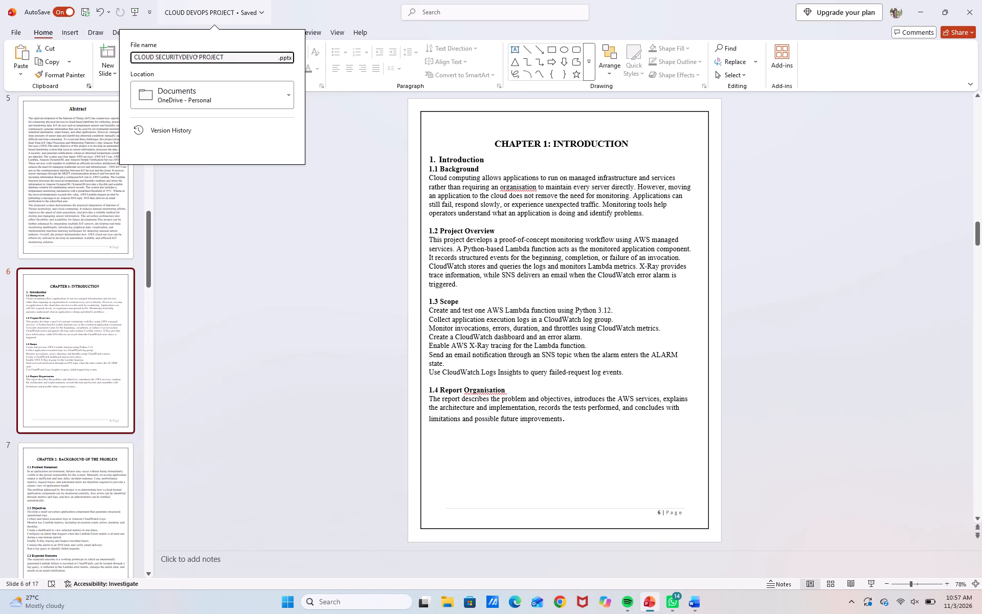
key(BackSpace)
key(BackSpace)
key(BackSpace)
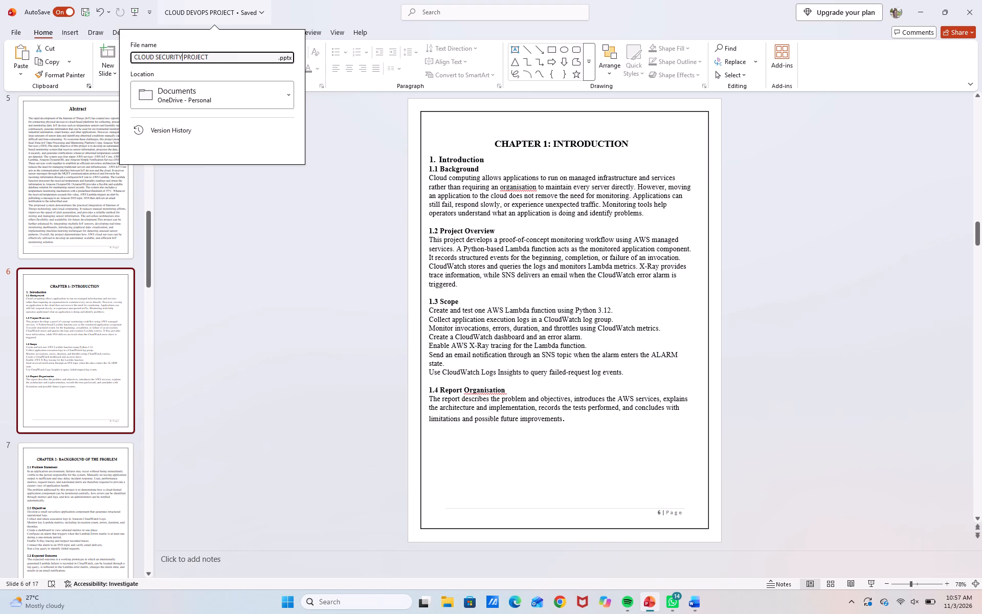
click(223, 57)
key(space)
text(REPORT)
click(311, 191)
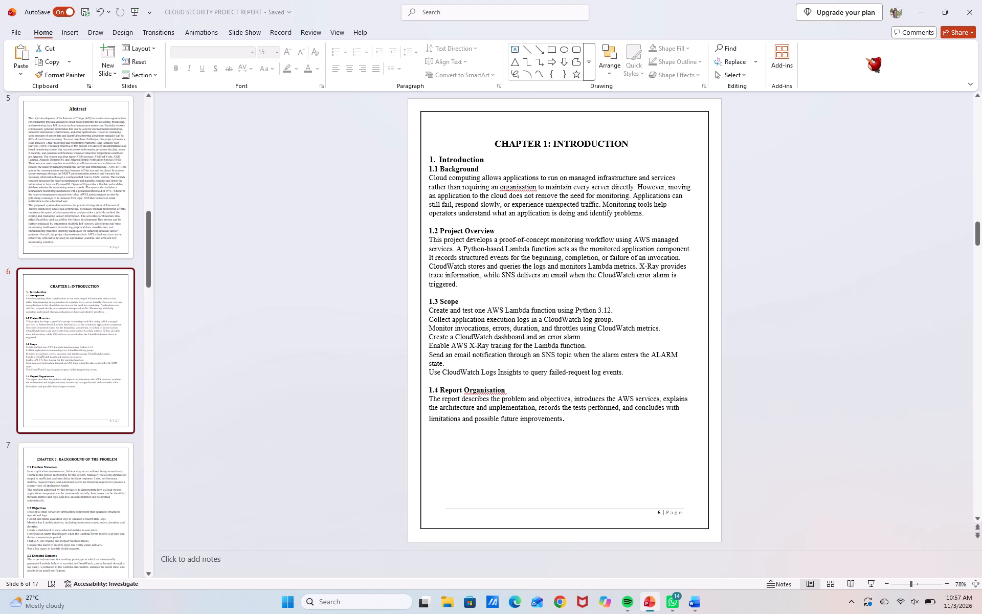